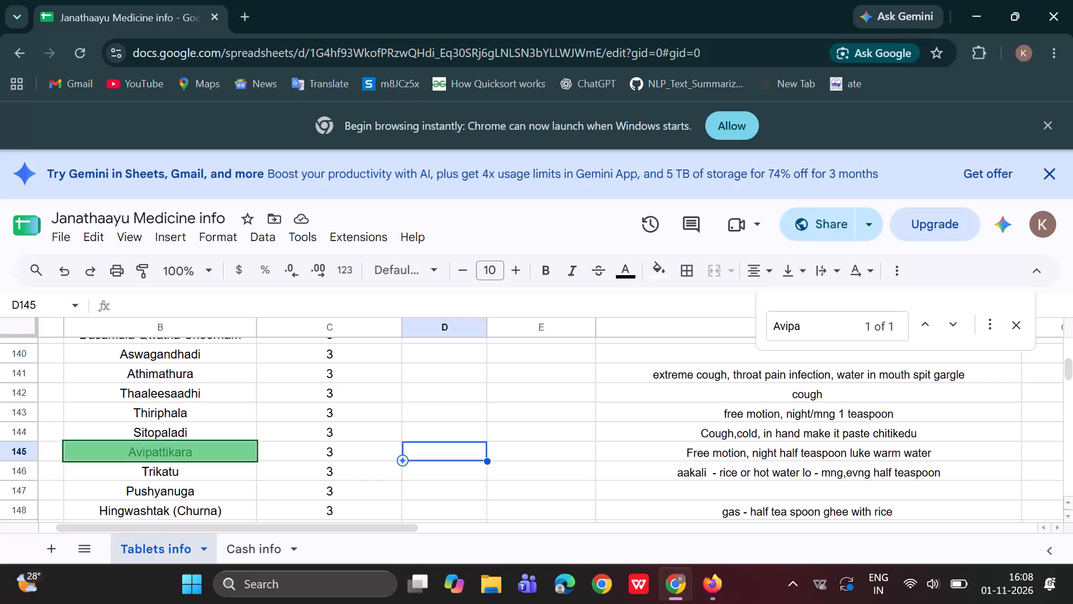
Close the Avipa search and record Avipattikara in the Choornam section with sold quantity 2 and available quantity 1.
{"action": "left_click", "coordinate": [705, 458]}
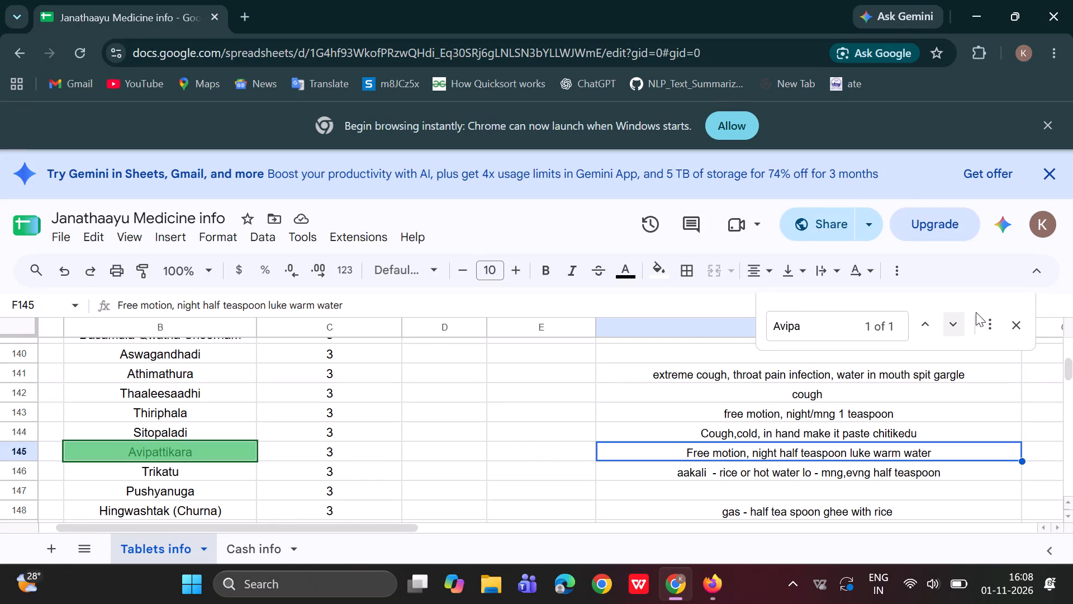
{"action": "left_click", "coordinate": [1015, 324]}
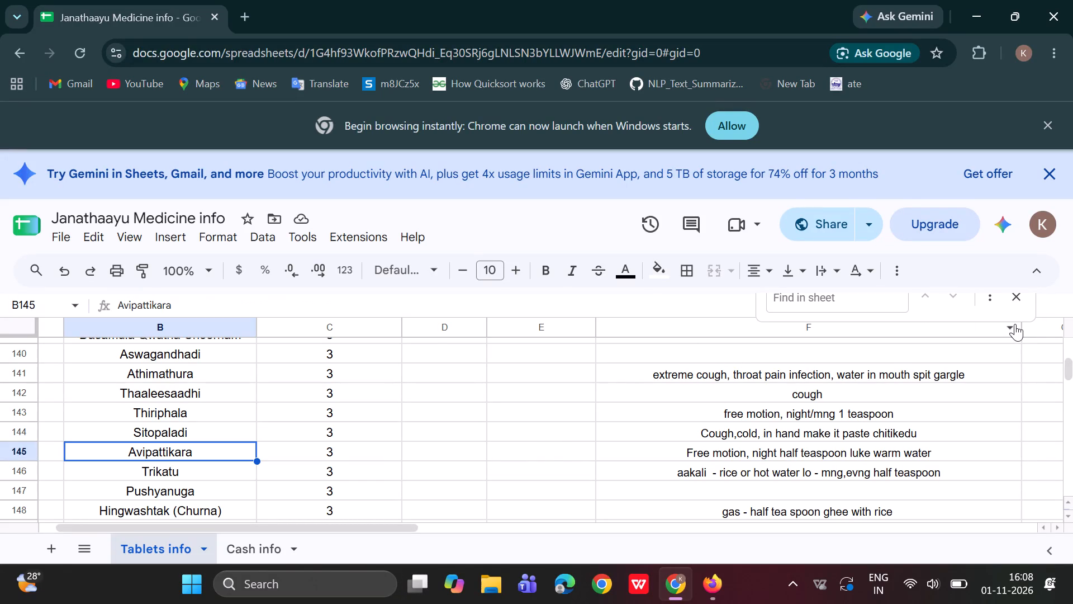
{"action": "left_click", "coordinate": [431, 450]}
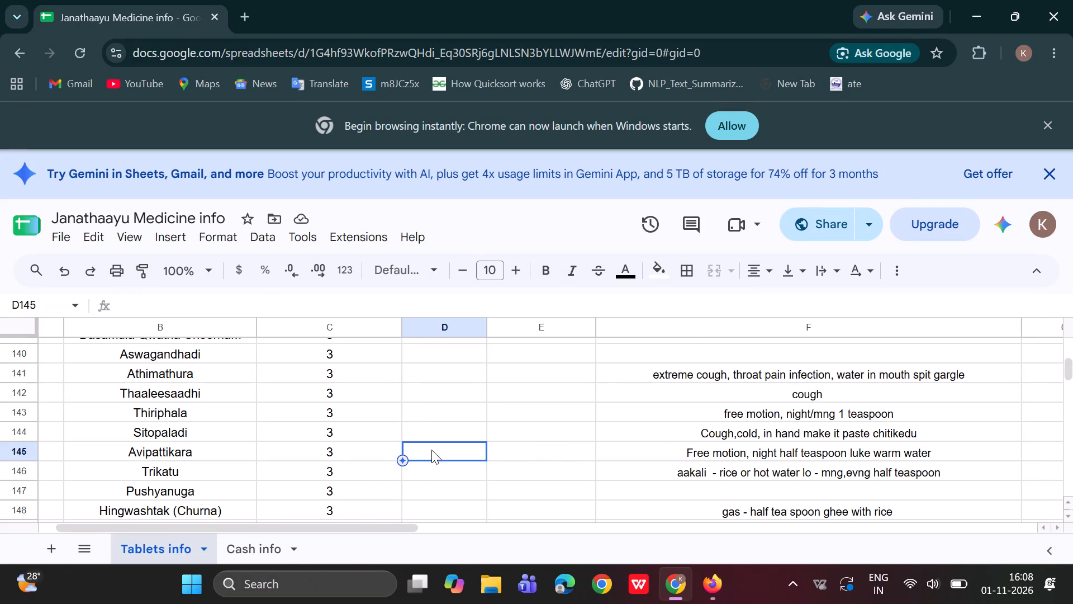
{"action": "scroll", "coordinate": [431, 450], "scroll_direction": "up", "scroll_amount": 20}
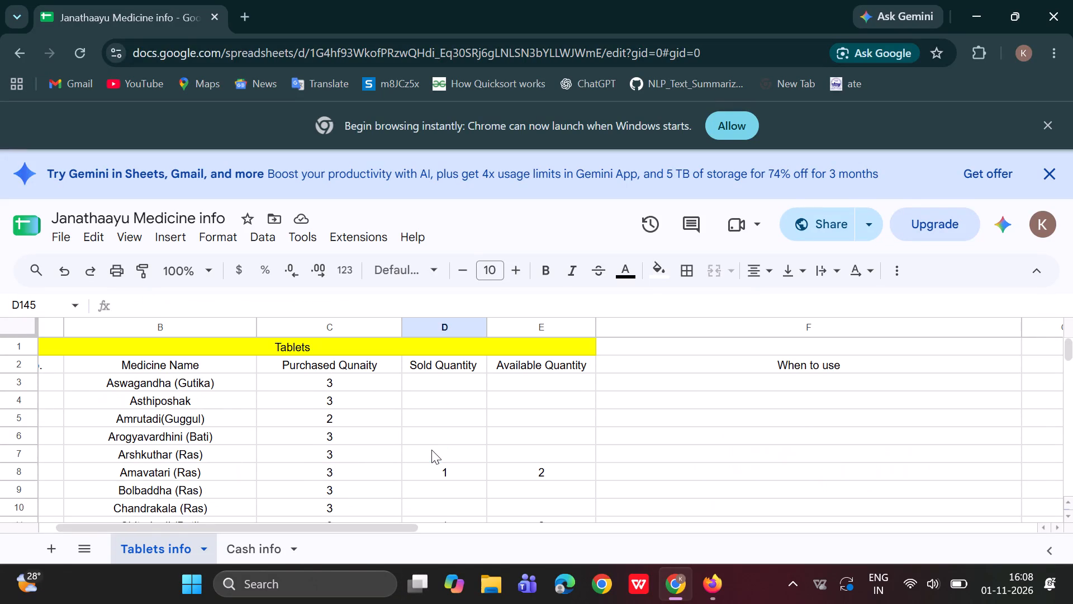
{"action": "scroll", "coordinate": [431, 450], "scroll_direction": "up", "scroll_amount": 5}
{"action": "scroll", "coordinate": [431, 450], "scroll_direction": "down", "scroll_amount": 12}
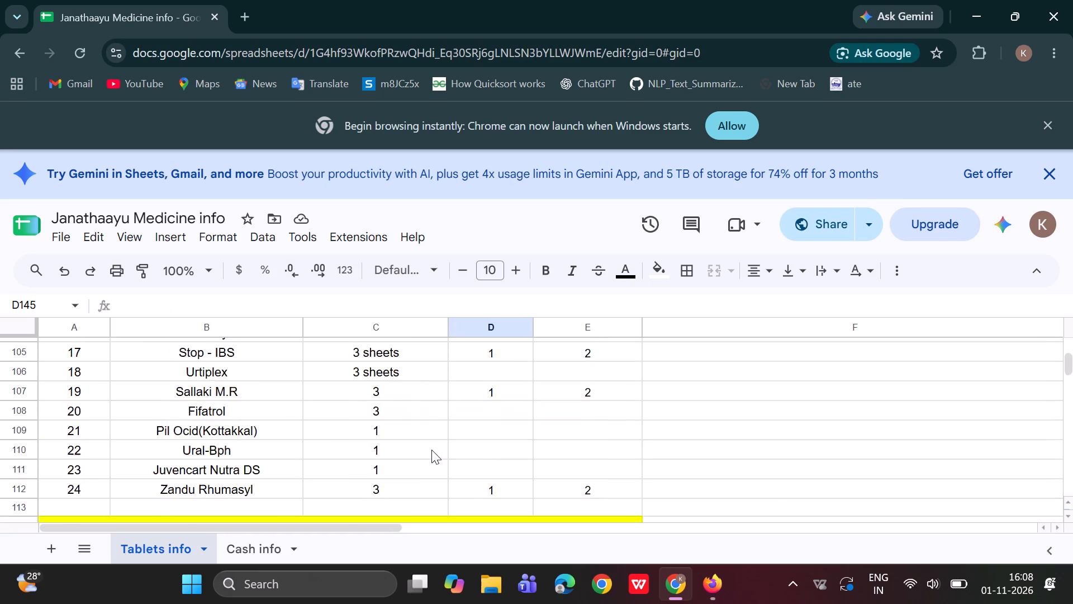
{"action": "scroll", "coordinate": [431, 450], "scroll_direction": "down", "scroll_amount": 2}
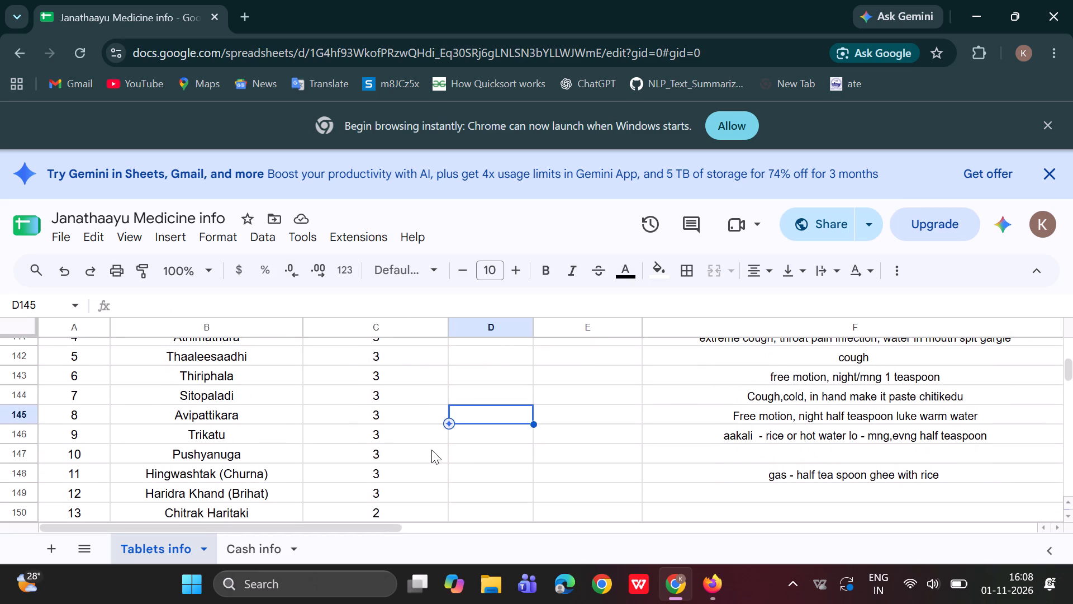
{"action": "key", "text": "2"}
{"action": "key", "text": "Right"}
{"action": "key", "text": "1"}
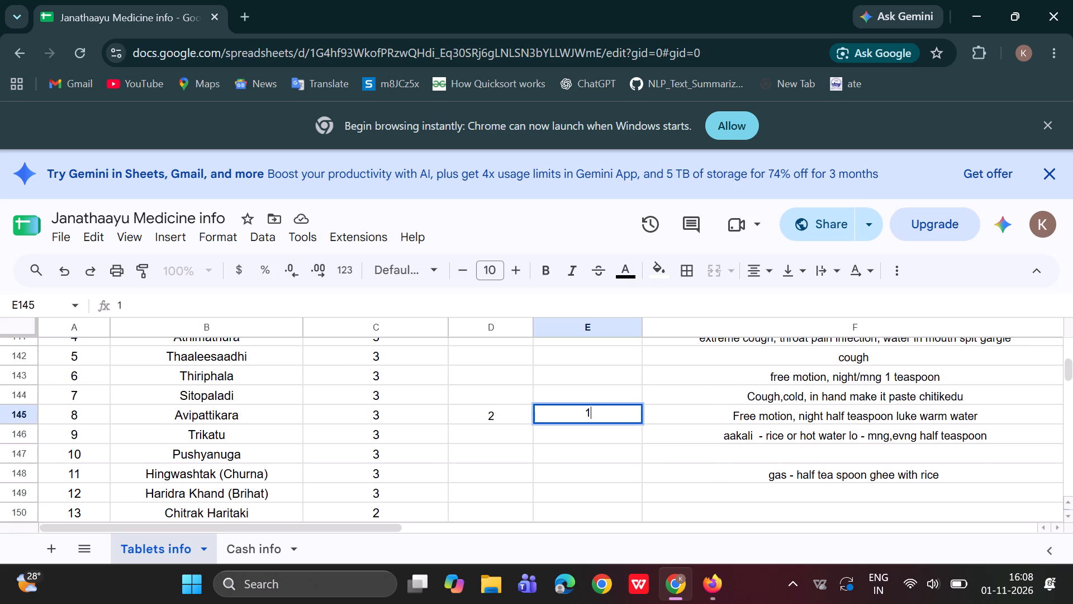
{"action": "scroll", "coordinate": [431, 450], "scroll_direction": "right", "scroll_amount": 1}
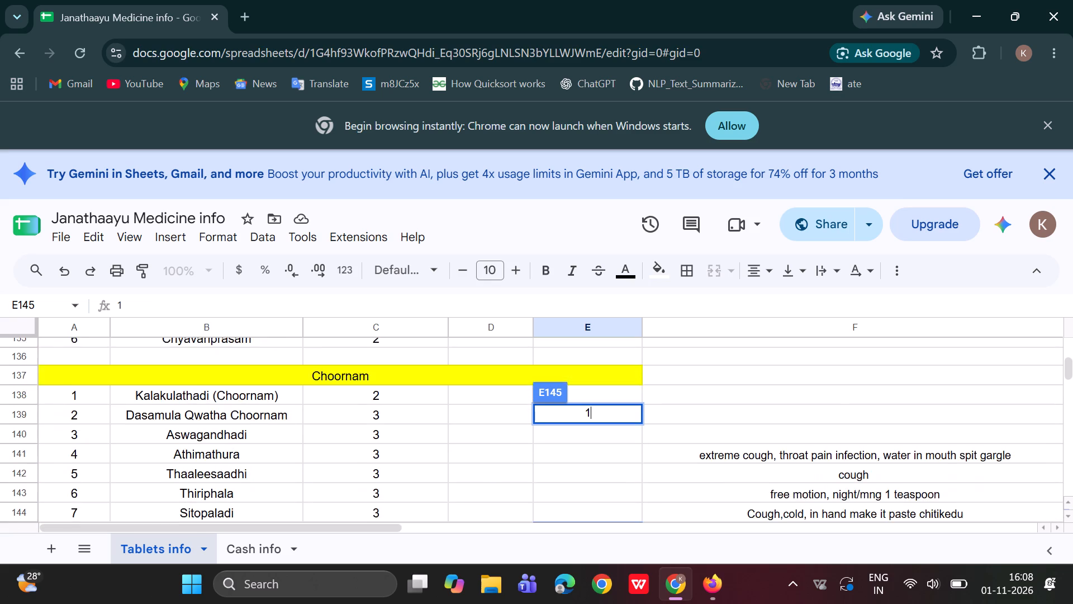
{"action": "scroll", "coordinate": [431, 450], "scroll_direction": "right", "scroll_amount": 1}
{"action": "left_click", "coordinate": [721, 482]}
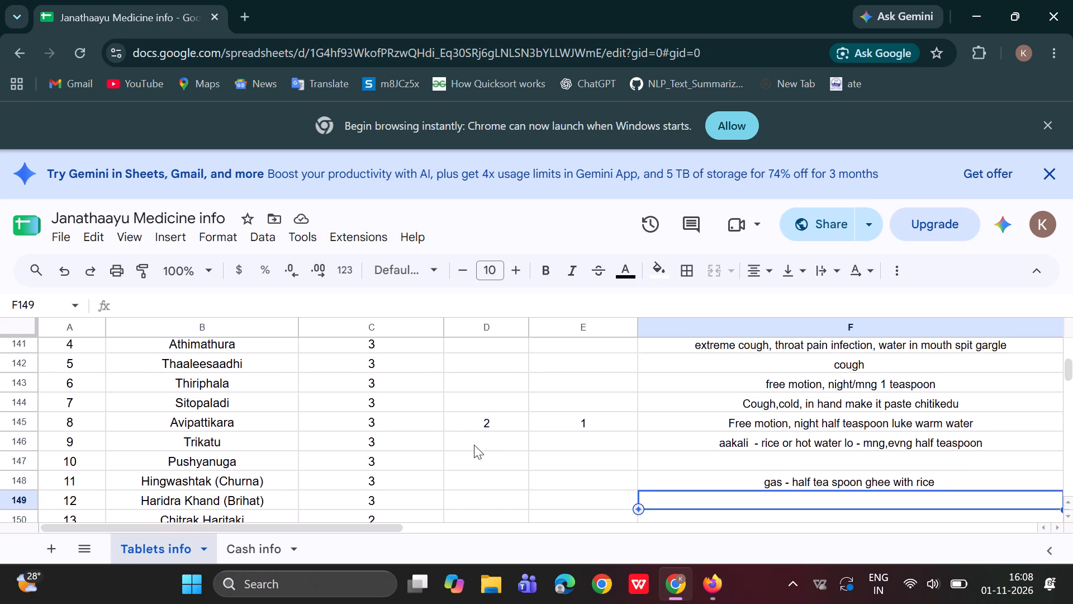
Search the sheet for "salla" and update Sallaki M.R to sold quantity 3 and available quantity 0.
{"action": "scroll", "coordinate": [474, 445], "scroll_direction": "up", "scroll_amount": 5}
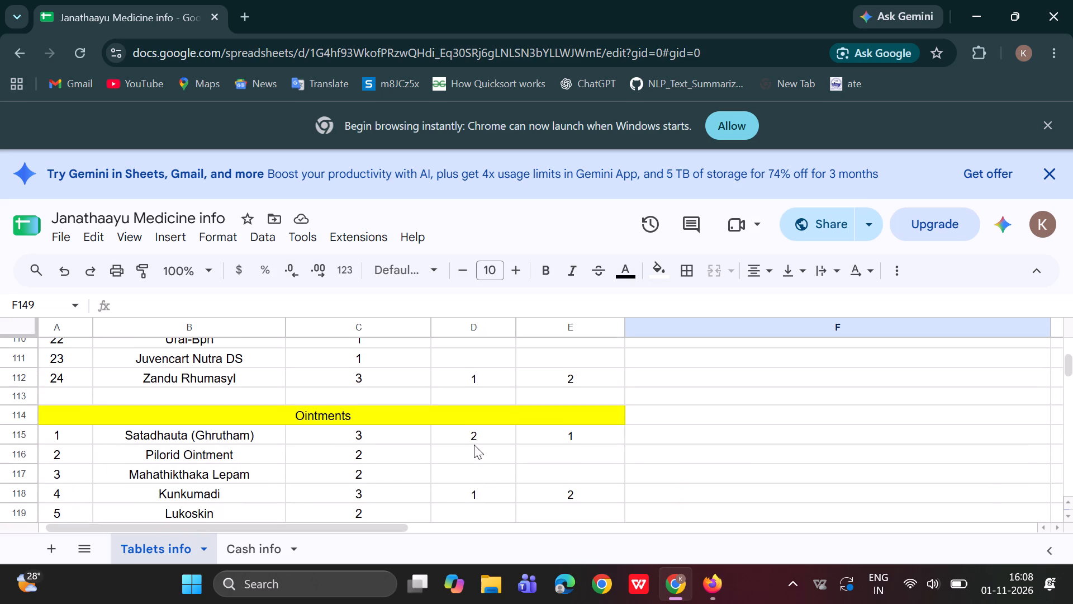
{"action": "left_click", "coordinate": [765, 454]}
{"action": "key", "text": "ctrl+f"}
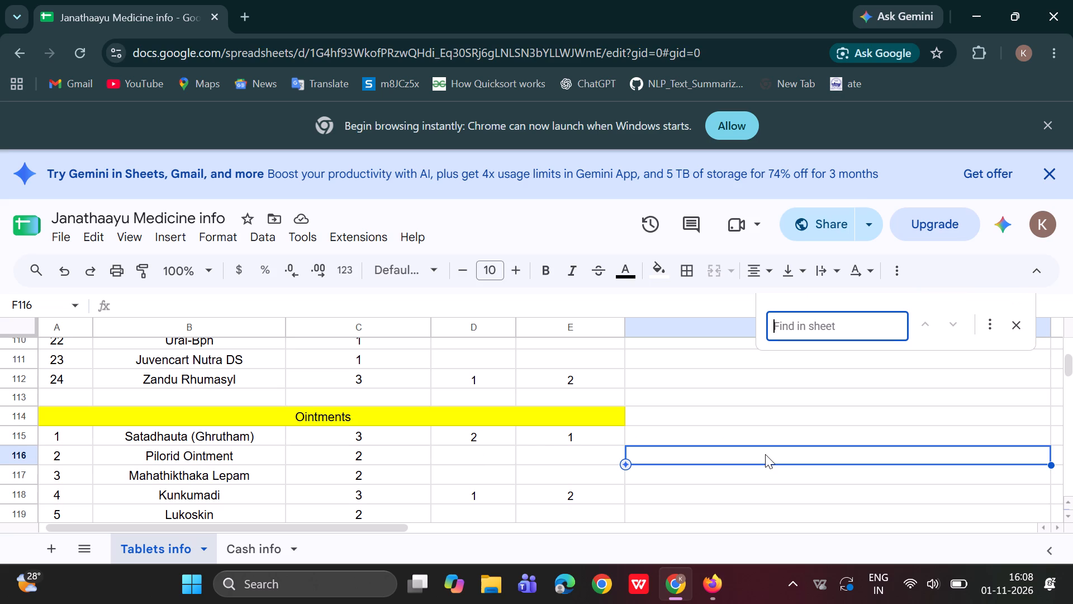
{"action": "type", "text": "salla"}
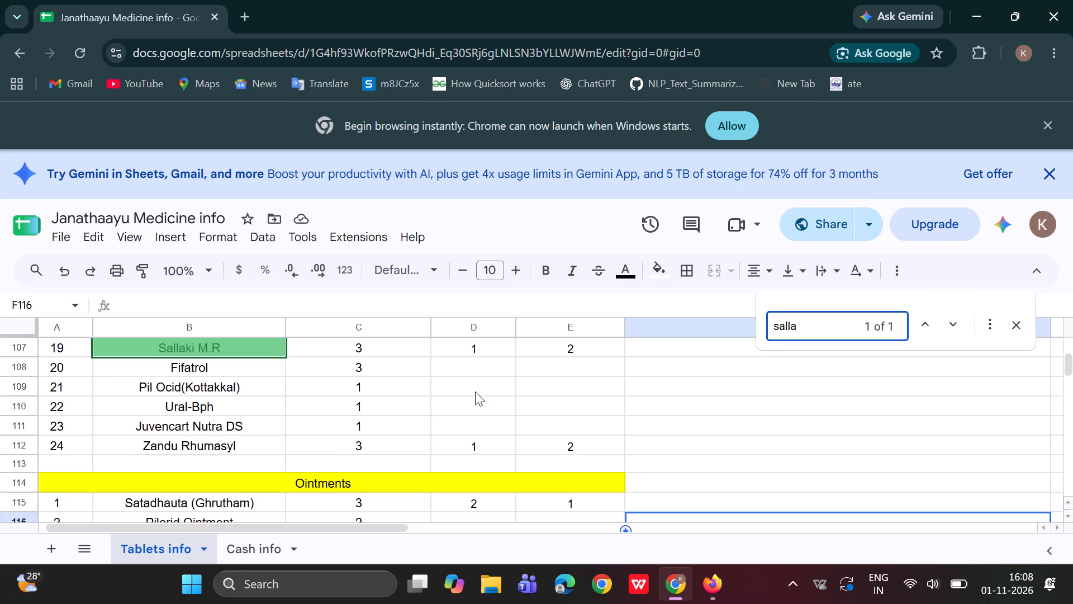
{"action": "left_click", "coordinate": [478, 344]}
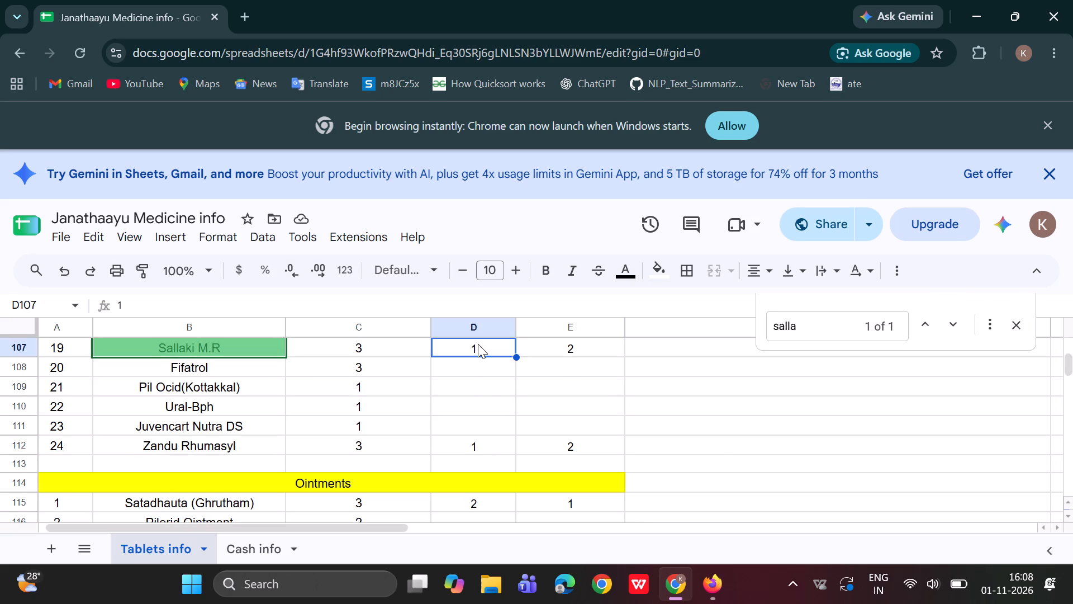
{"action": "key", "text": "BackSpace"}
{"action": "key", "text": "3"}
{"action": "key", "text": "Right"}
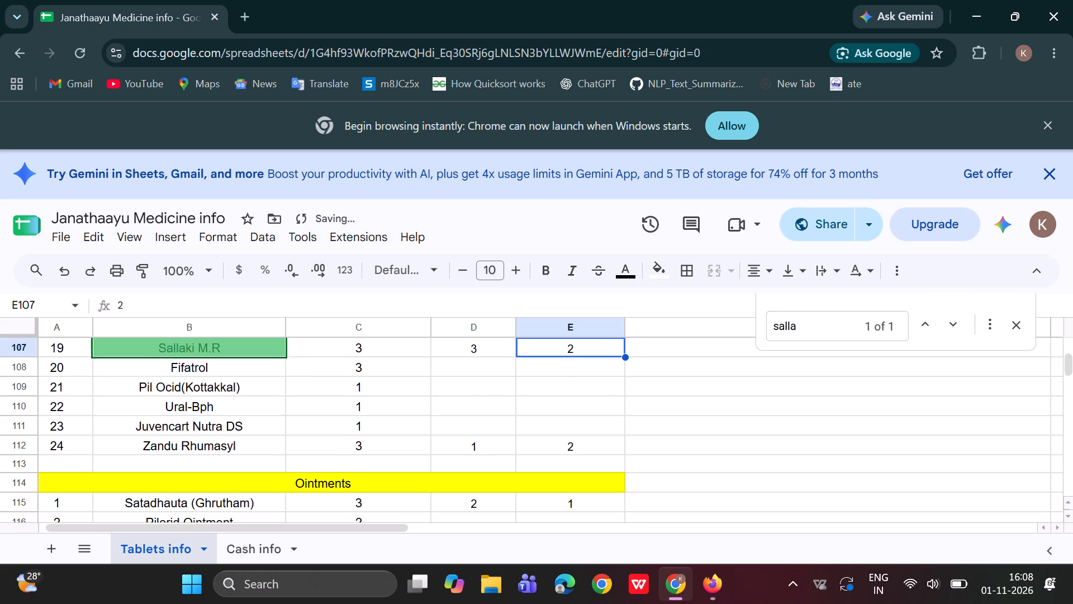
{"action": "key", "text": "BackSpace"}
{"action": "key", "text": "0"}
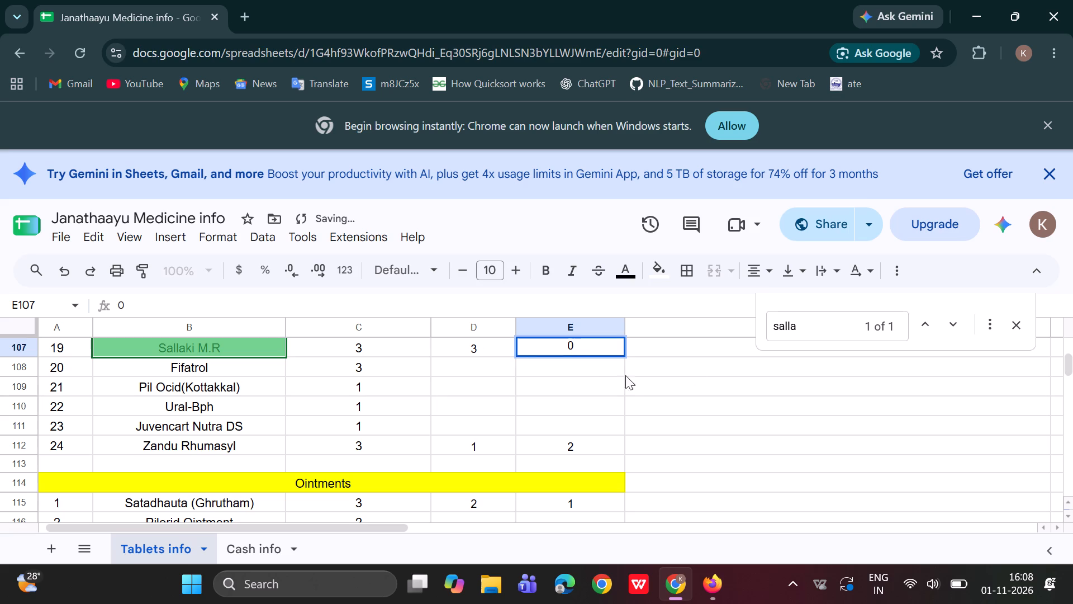
{"action": "left_click", "coordinate": [1016, 331]}
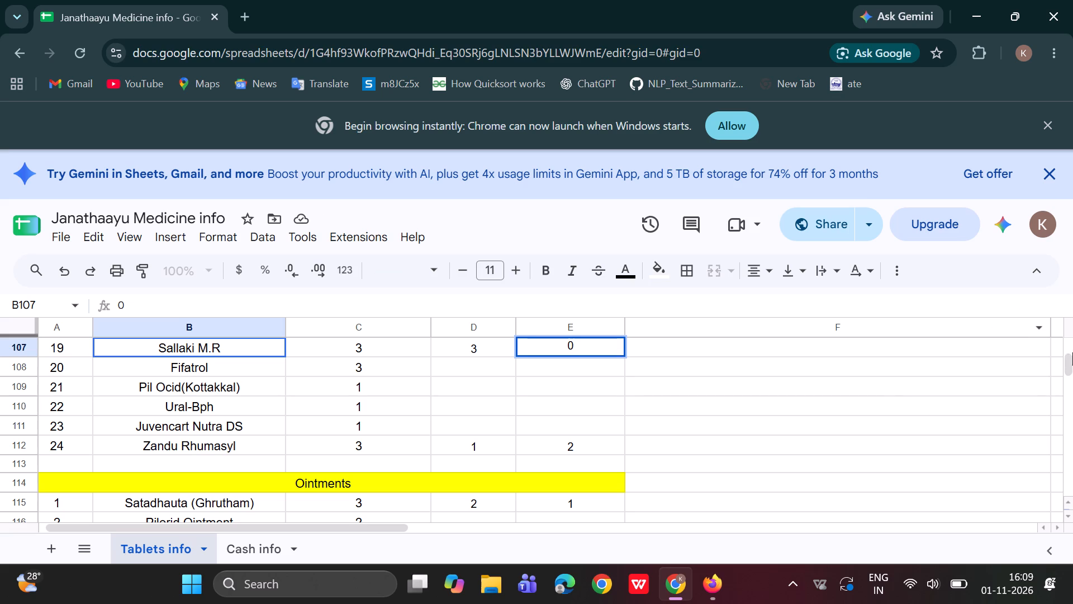
{"action": "left_click", "coordinate": [899, 399]}
Search the sheet for "maharasnadi" and enter sold quantity 1 and available quantity 2 for Maharasnadi (Kashayam).
{"action": "key", "text": "ctrl+f"}
{"action": "type", "text": "maha"}
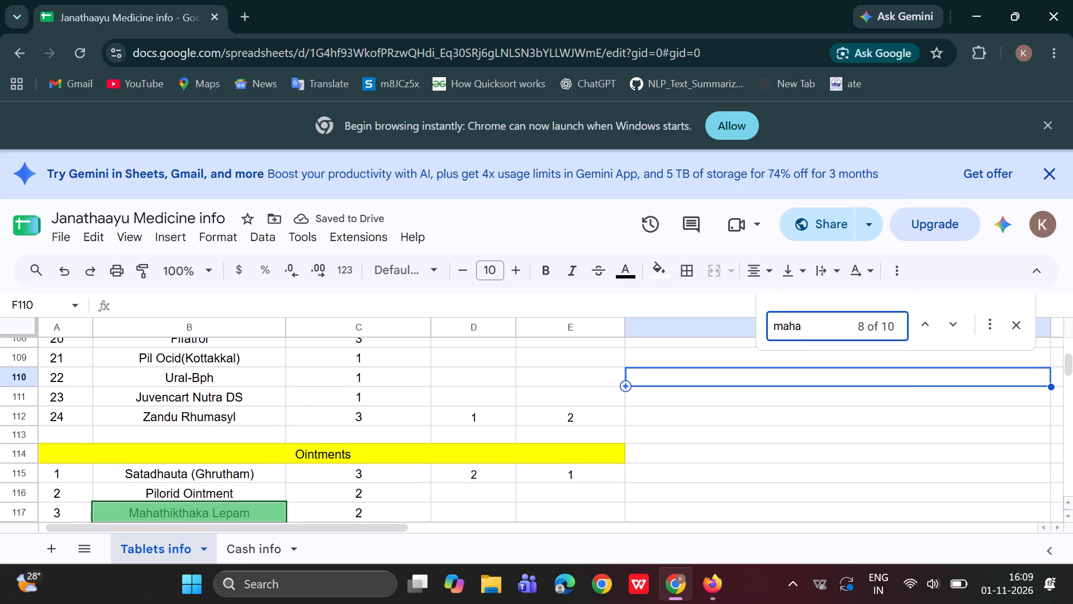
{"action": "type", "text": "ras"}
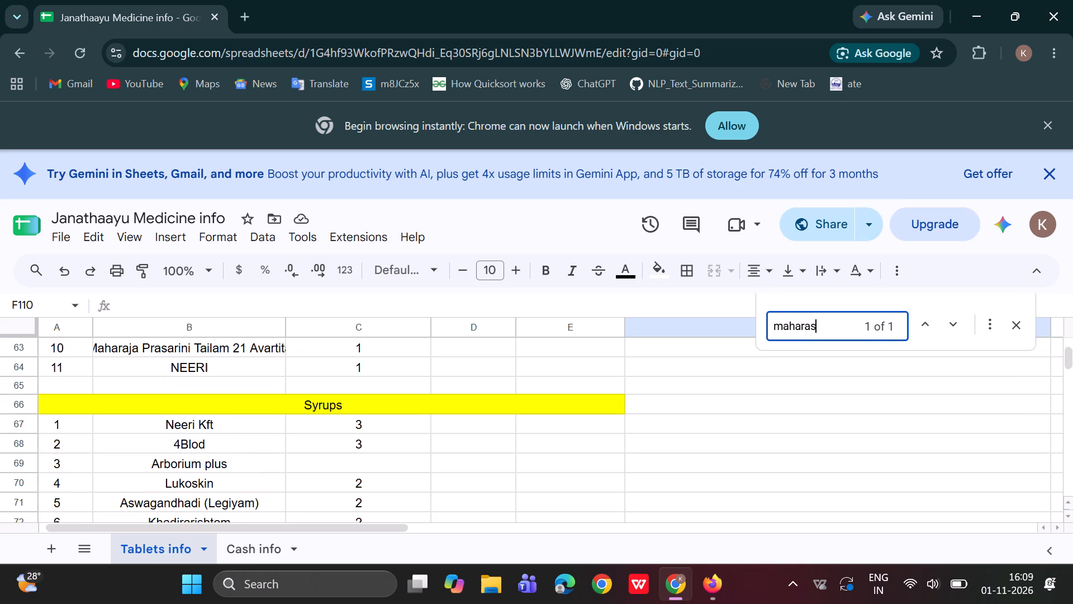
{"action": "type", "text": "nadi"}
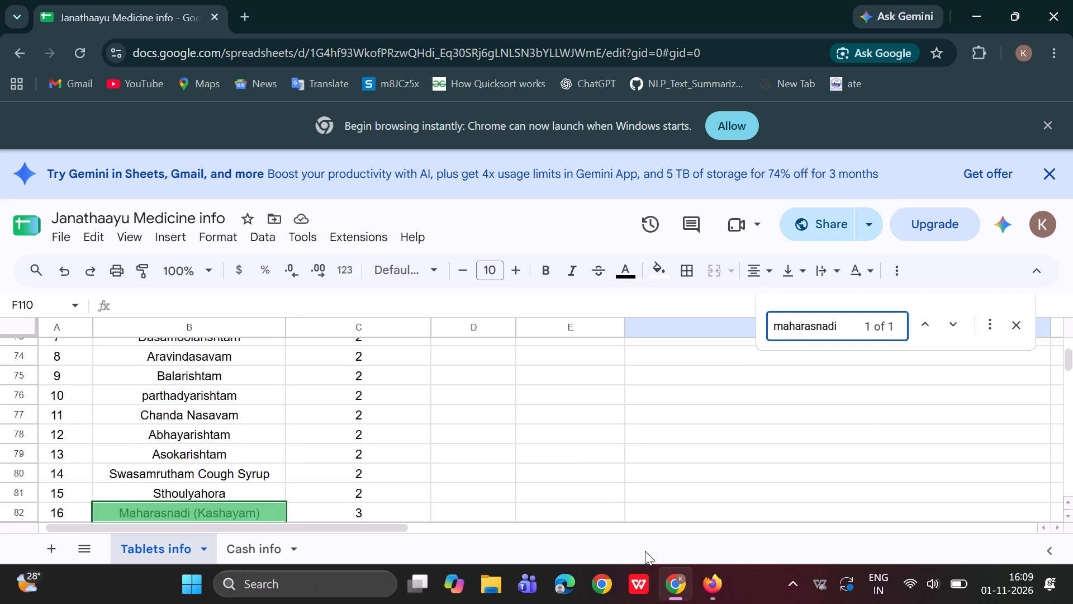
{"action": "left_click", "coordinate": [498, 510]}
{"action": "scroll", "coordinate": [644, 398], "scroll_direction": "up", "scroll_amount": 3}
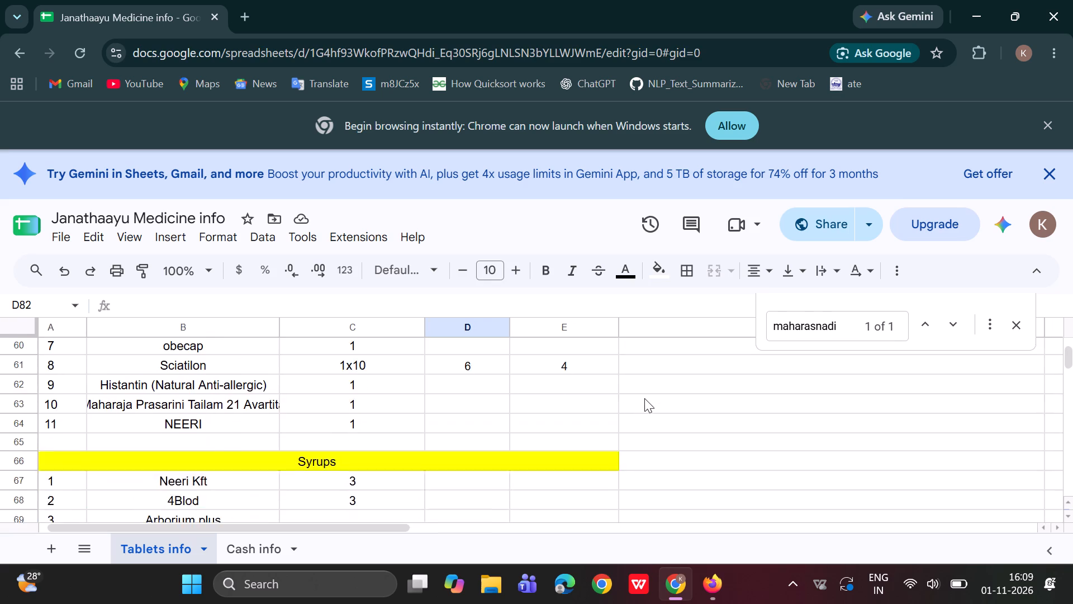
{"action": "scroll", "coordinate": [644, 398], "scroll_direction": "up", "scroll_amount": 1}
{"action": "scroll", "coordinate": [644, 398], "scroll_direction": "down", "scroll_amount": 5}
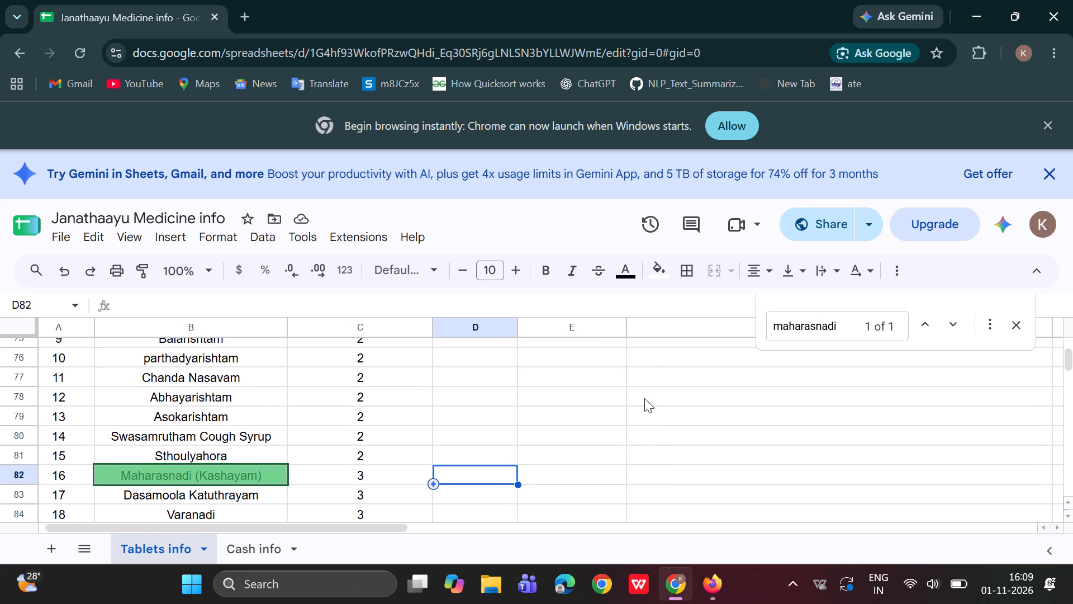
{"action": "key", "text": "1"}
{"action": "key", "text": "Right"}
{"action": "key", "text": "2"}
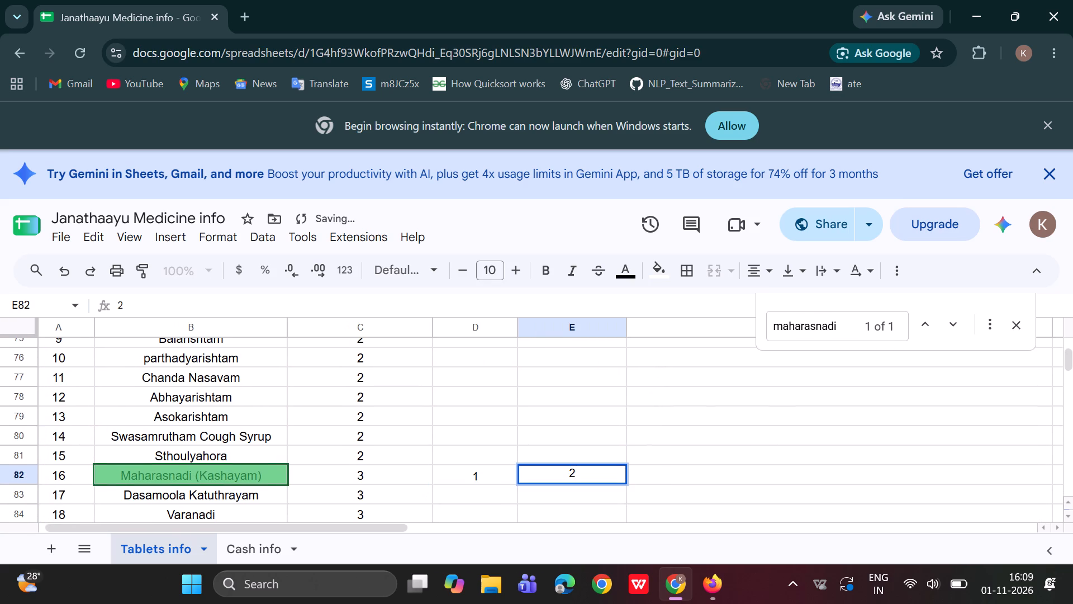
{"action": "left_click", "coordinate": [753, 479]}
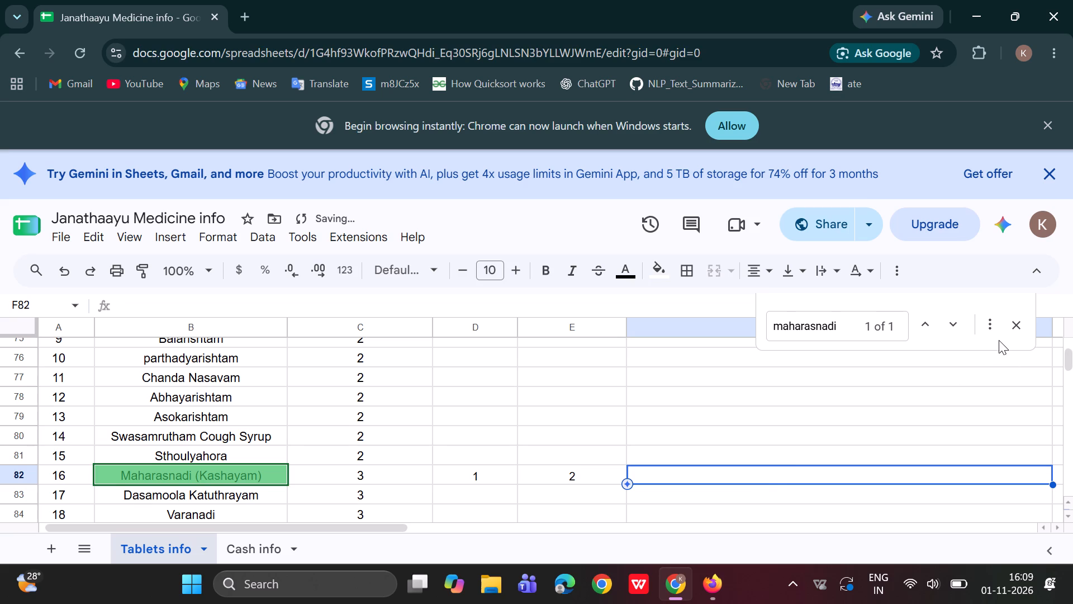
{"action": "left_click", "coordinate": [1013, 331]}
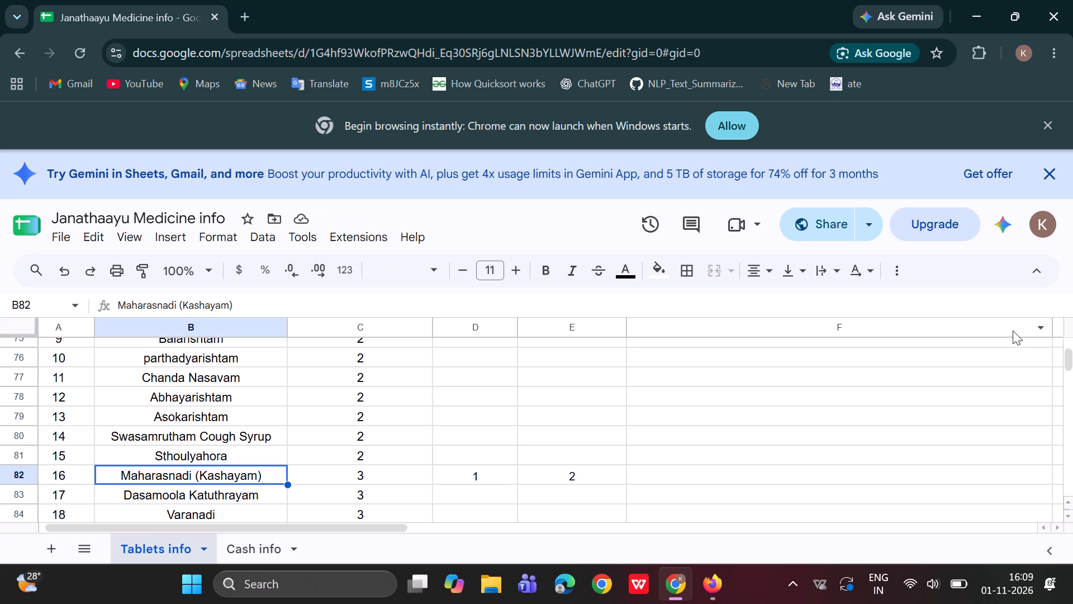
Search the sheet for "nisama" and enter sold quantity 1 for Nisamalaki (Gutika).
{"action": "key", "text": "ctrl+f"}
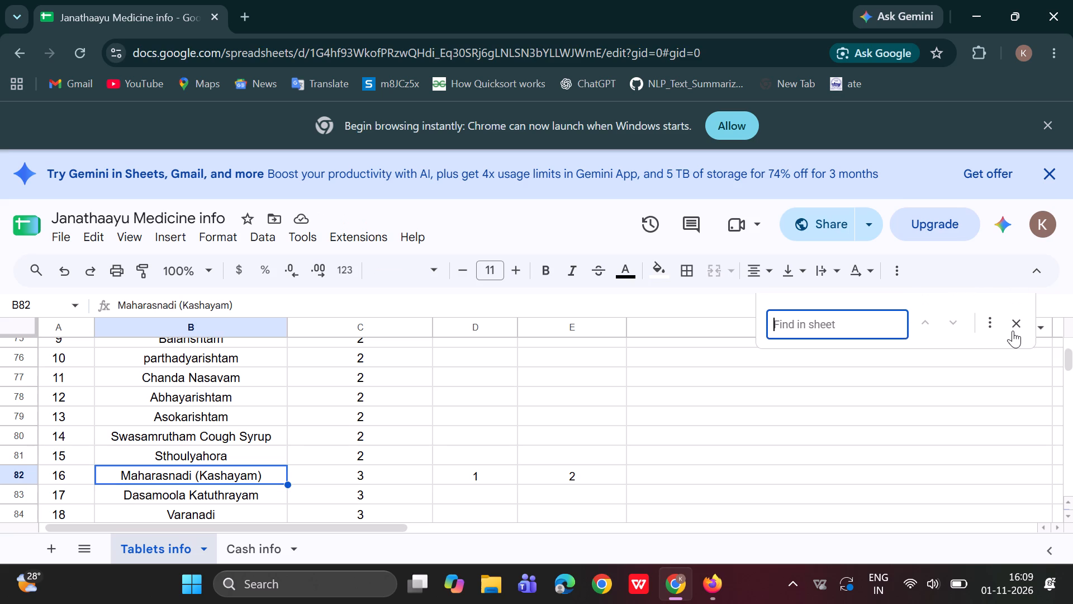
{"action": "type", "text": "nisama"}
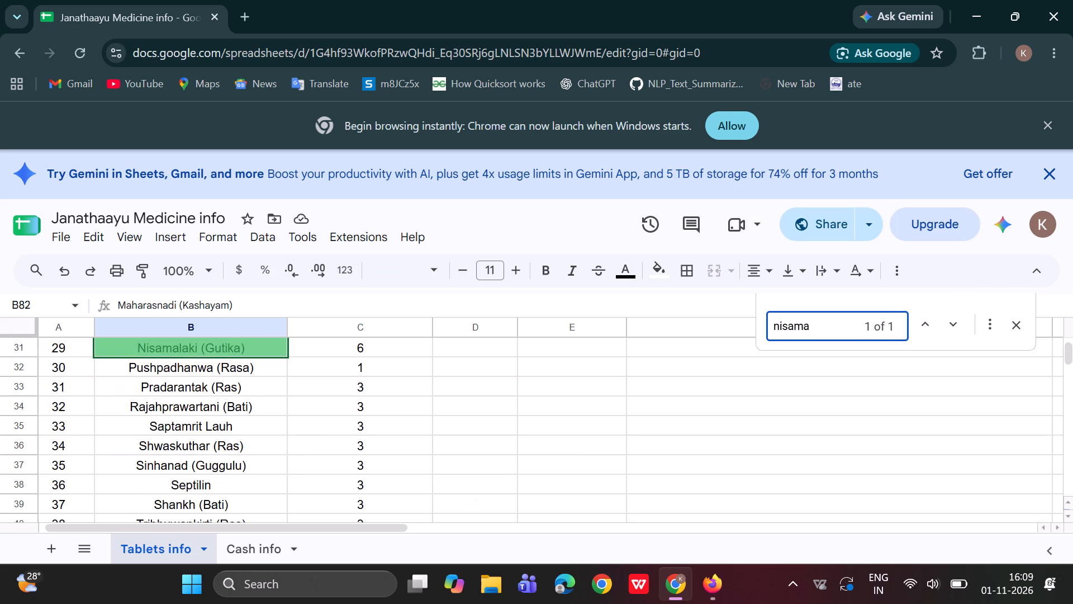
{"action": "left_click", "coordinate": [472, 350]}
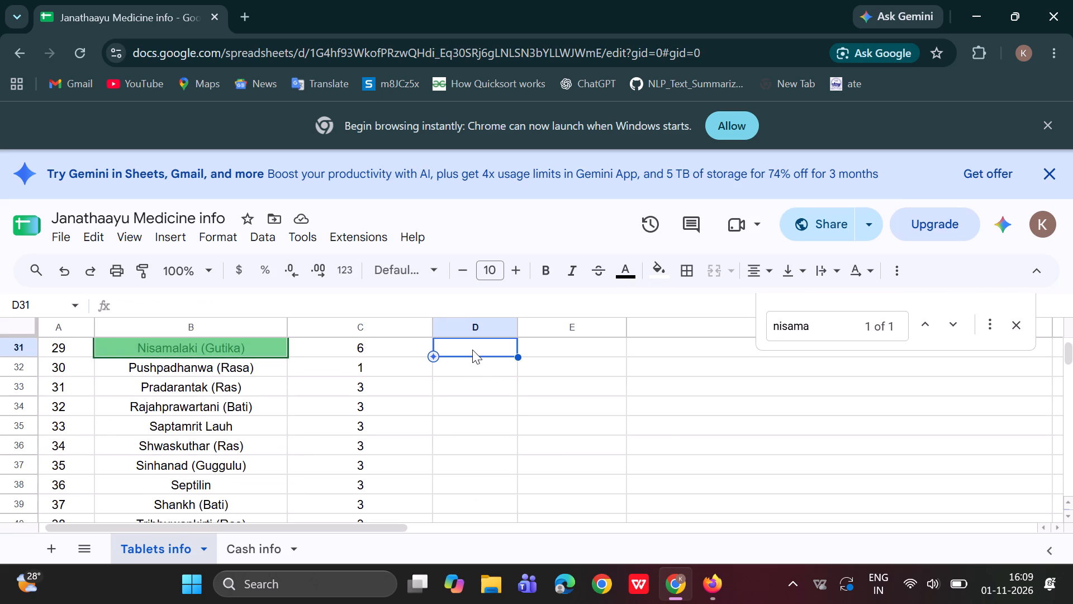
{"action": "key", "text": "1"}
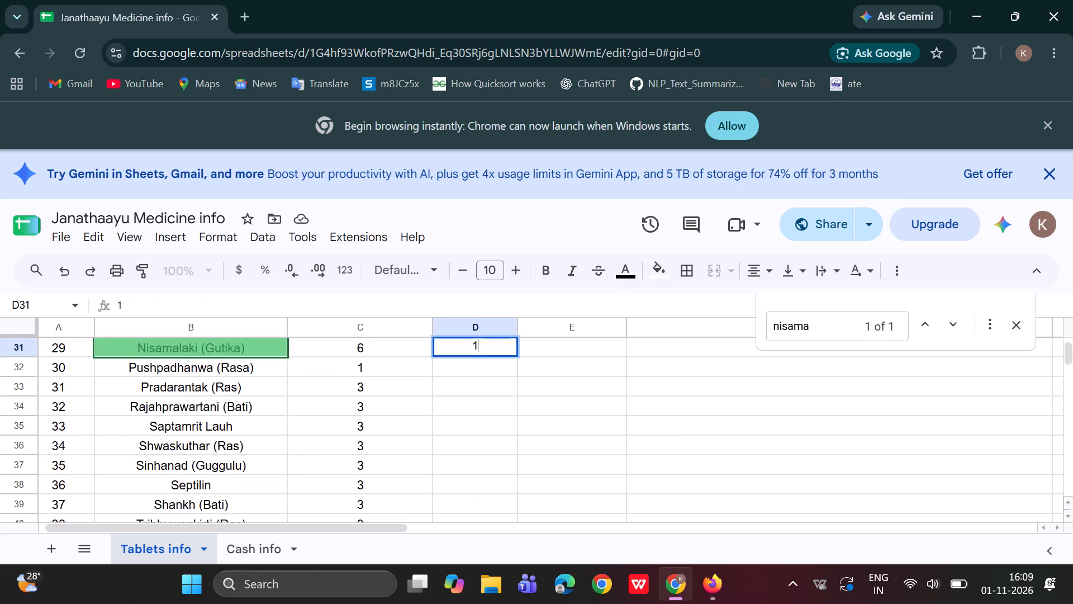
{"action": "key", "text": "Right"}
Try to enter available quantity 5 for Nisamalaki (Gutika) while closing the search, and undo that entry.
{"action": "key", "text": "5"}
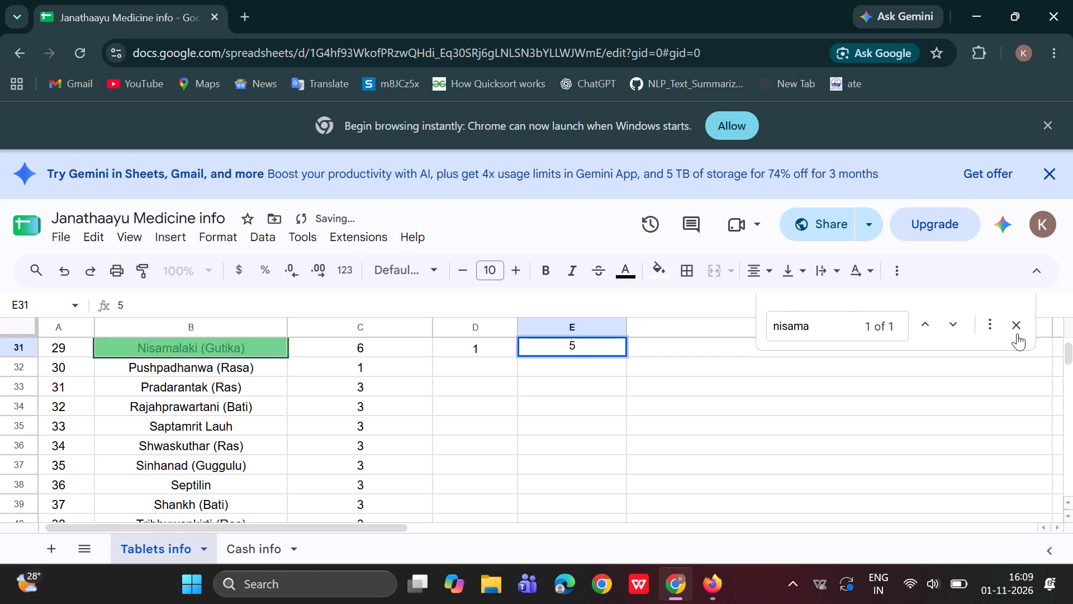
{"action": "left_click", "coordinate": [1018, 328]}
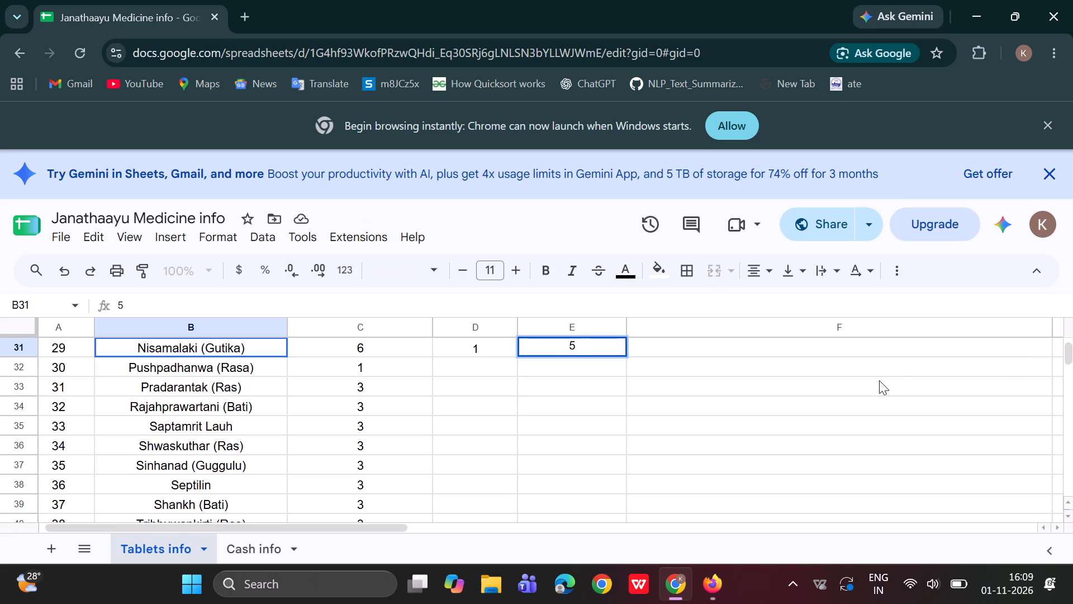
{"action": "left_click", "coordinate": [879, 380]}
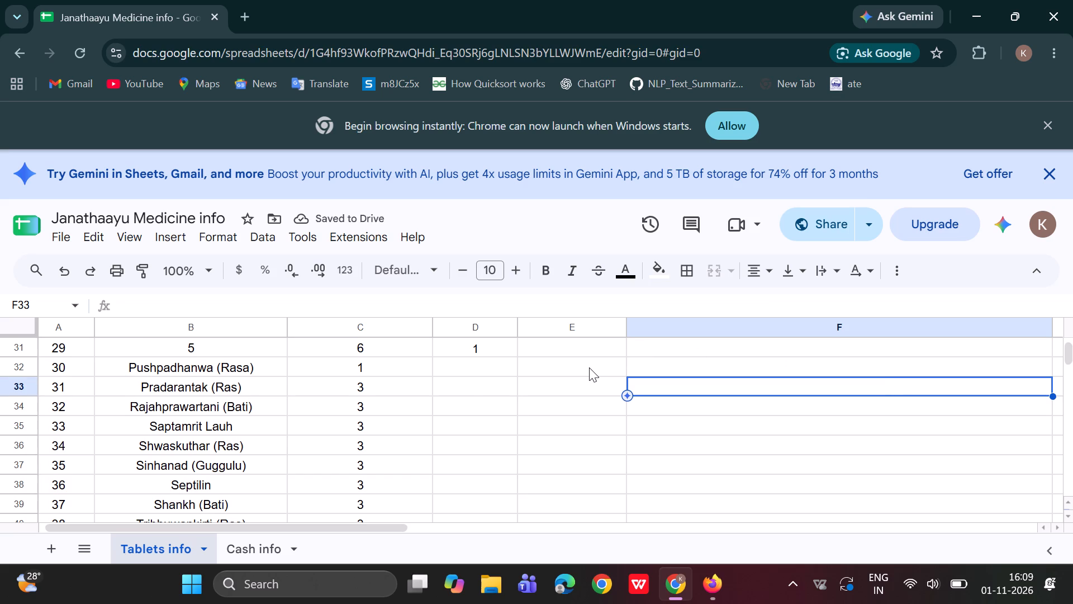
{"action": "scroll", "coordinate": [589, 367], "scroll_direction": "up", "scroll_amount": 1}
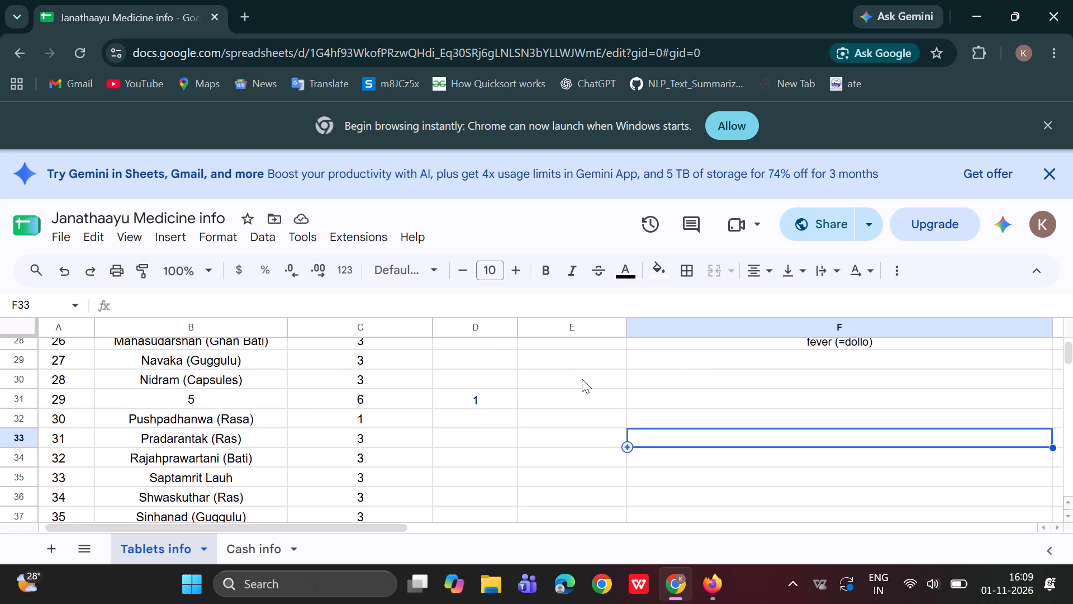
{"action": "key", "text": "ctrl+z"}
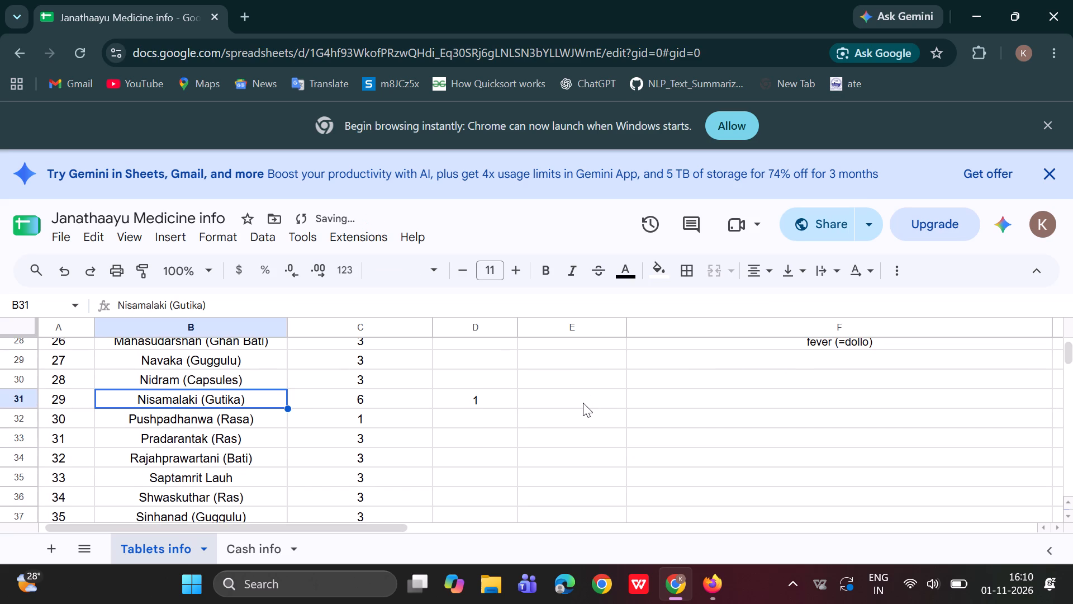
Enter available quantity 5 for Nisamalaki (Gutika).
{"action": "left_click", "coordinate": [583, 403]}
{"action": "key", "text": "5"}
{"action": "key", "text": "Down"}
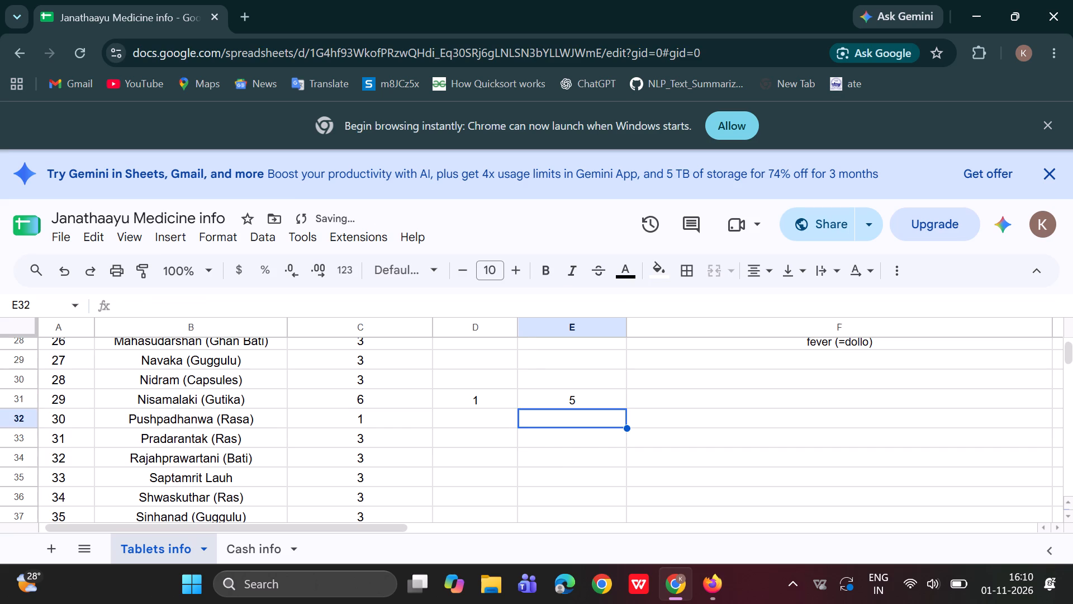
Search the sheet for "Arobrium" and clear the search text.
{"action": "key", "text": "Right"}
{"action": "key", "text": "ctrl+f"}
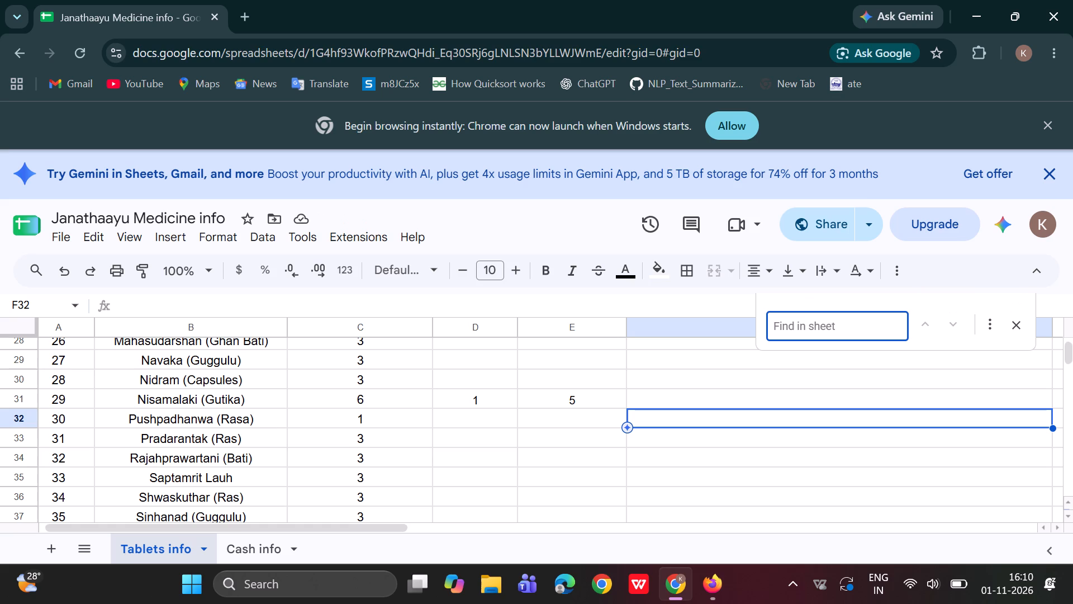
{"action": "type", "text": "Arobrium"}
{"action": "key", "text": "BackSpace"}
{"action": "key", "text": "BackSpace"}
{"action": "key", "text": "BackSpace"}
{"action": "key", "text": "BackSpace"}
{"action": "key", "text": "BackSpace"}
{"action": "key", "text": "BackSpace"}
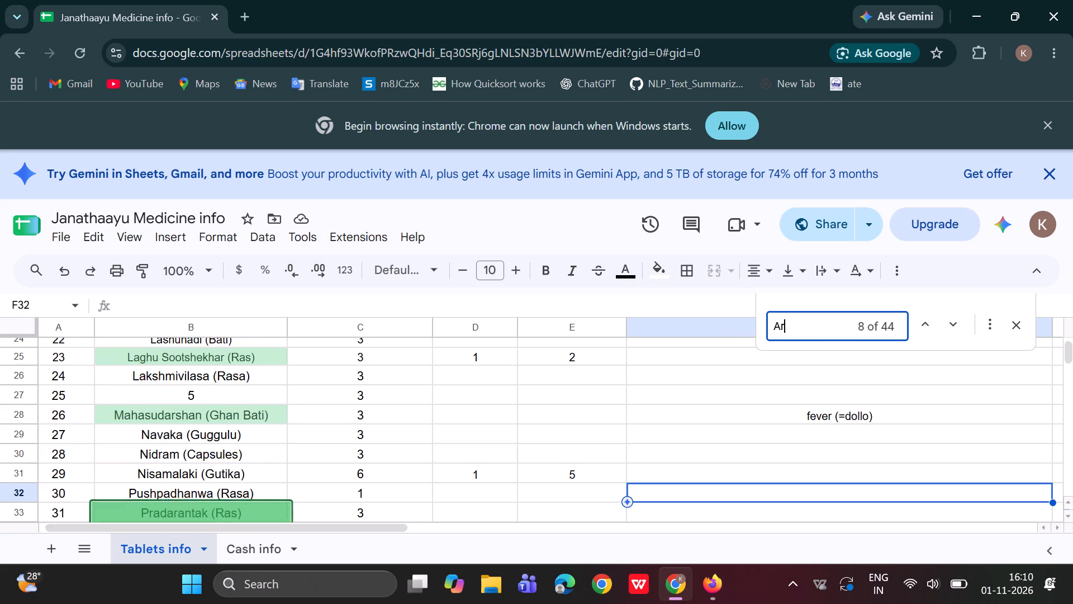
{"action": "key", "text": "BackSpace"}
{"action": "key", "text": "BackSpace"}
Search the sheet for "aro", also trying the longer spelling "arobriu", and close the search.
{"action": "type", "text": "aro"}
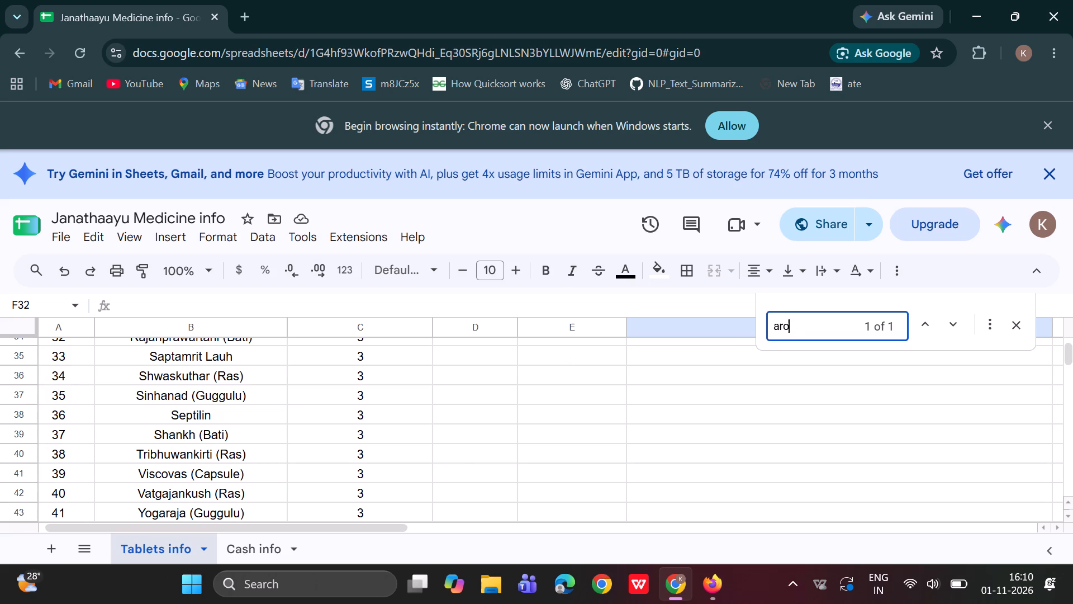
{"action": "type", "text": "briu"}
{"action": "key", "text": "BackSpace"}
{"action": "key", "text": "BackSpace"}
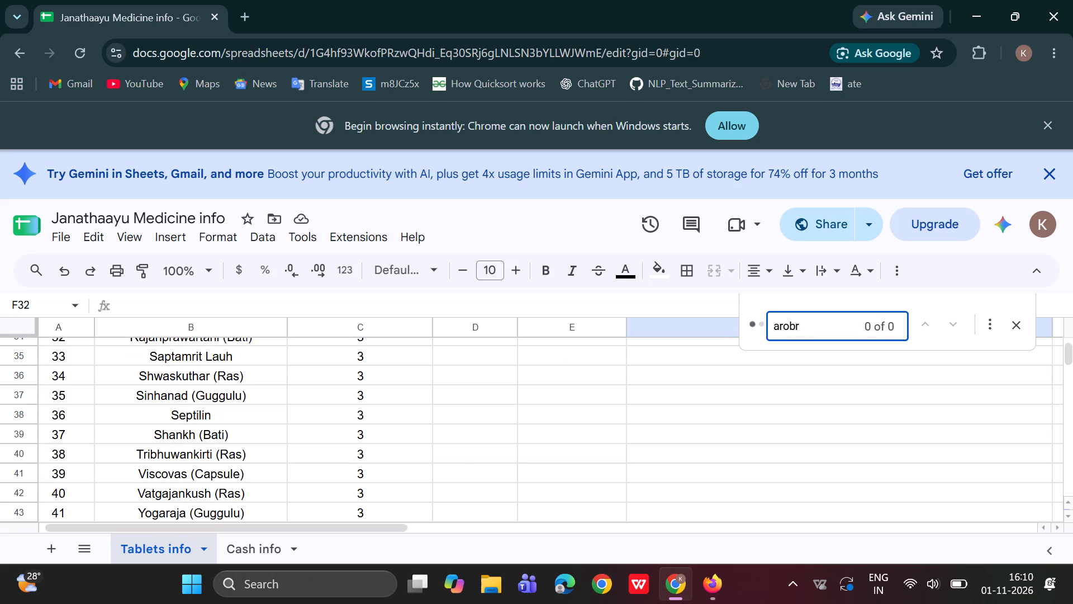
{"action": "key", "text": "BackSpace"}
{"action": "key", "text": "BackSpace"}
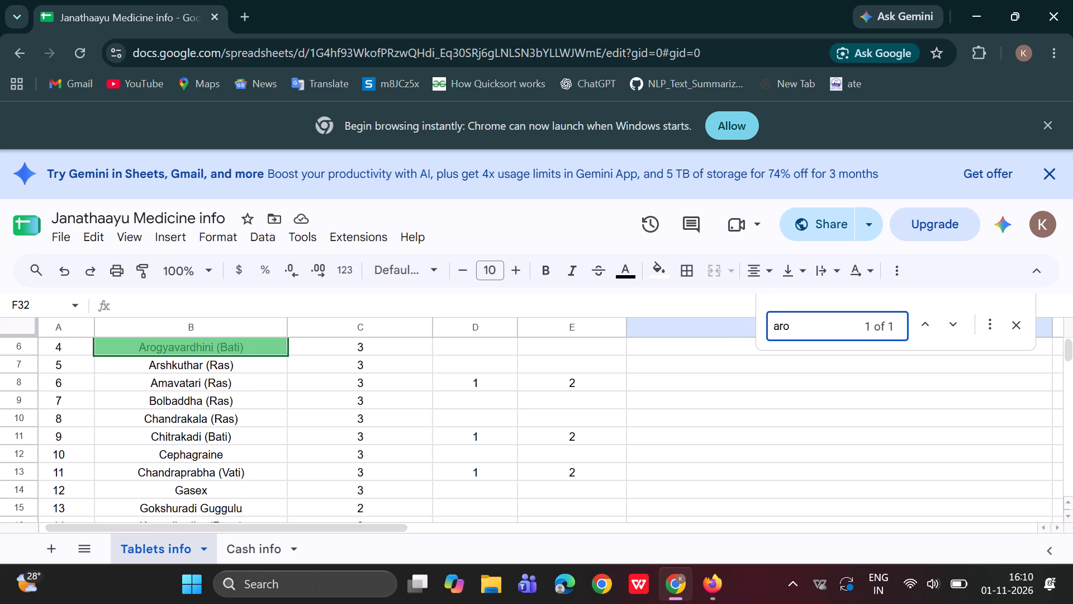
{"action": "key", "text": "Return"}
{"action": "key", "text": "Return"}
{"action": "left_click", "coordinate": [716, 450]}
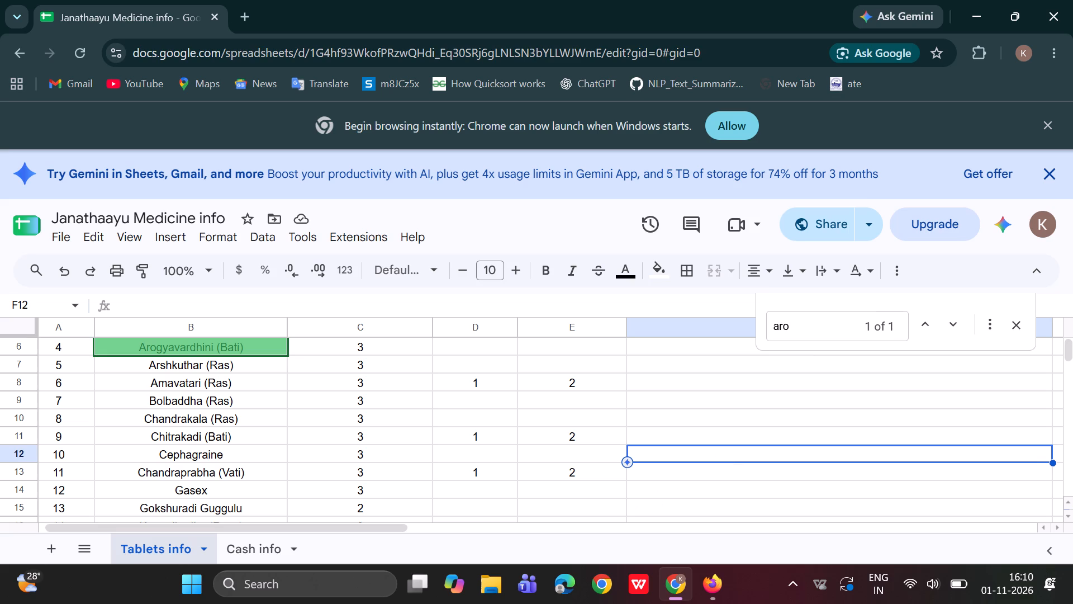
{"action": "left_click", "coordinate": [1020, 328]}
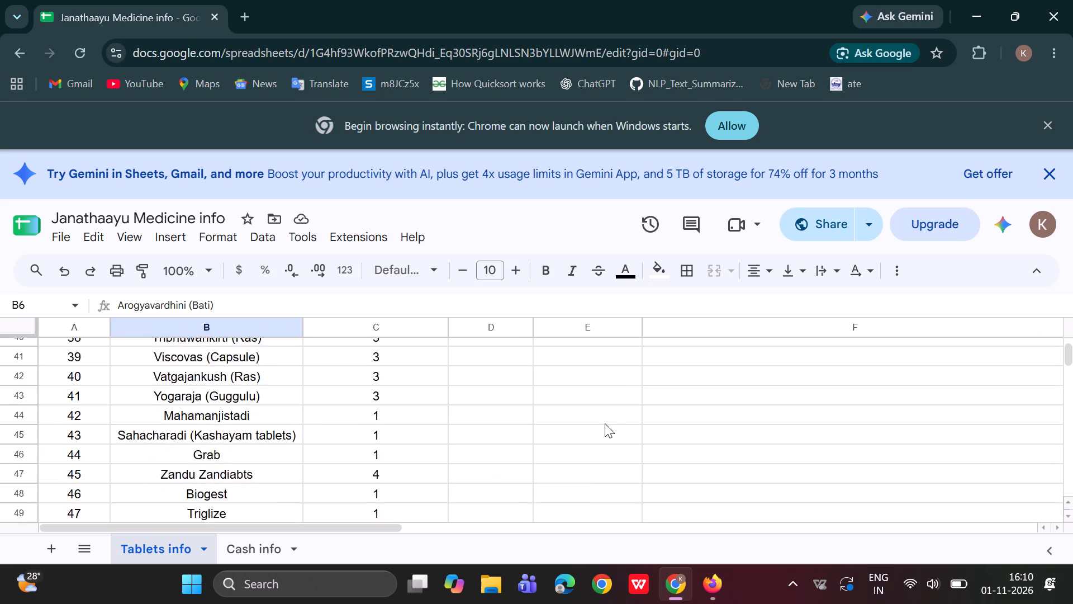
Look through the medicine names down to the last filled rows of the Tablets info sheet.
{"action": "scroll", "coordinate": [605, 423], "scroll_direction": "down", "scroll_amount": 9}
{"action": "scroll", "coordinate": [605, 423], "scroll_direction": "up", "scroll_amount": 5}
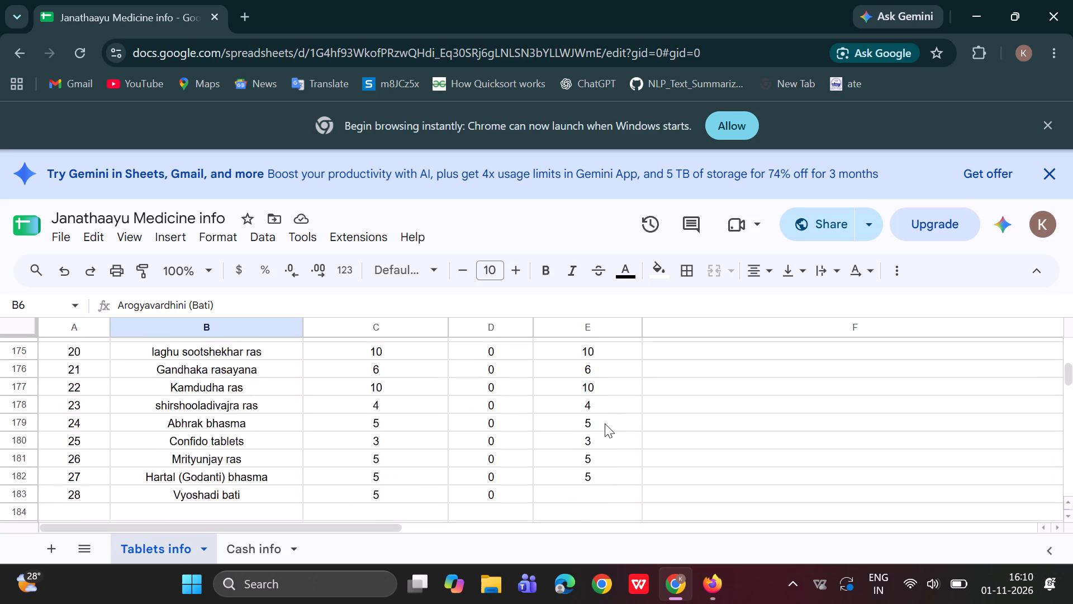
{"action": "scroll", "coordinate": [605, 423], "scroll_direction": "up", "scroll_amount": 3}
{"action": "scroll", "coordinate": [605, 423], "scroll_direction": "down", "scroll_amount": 4}
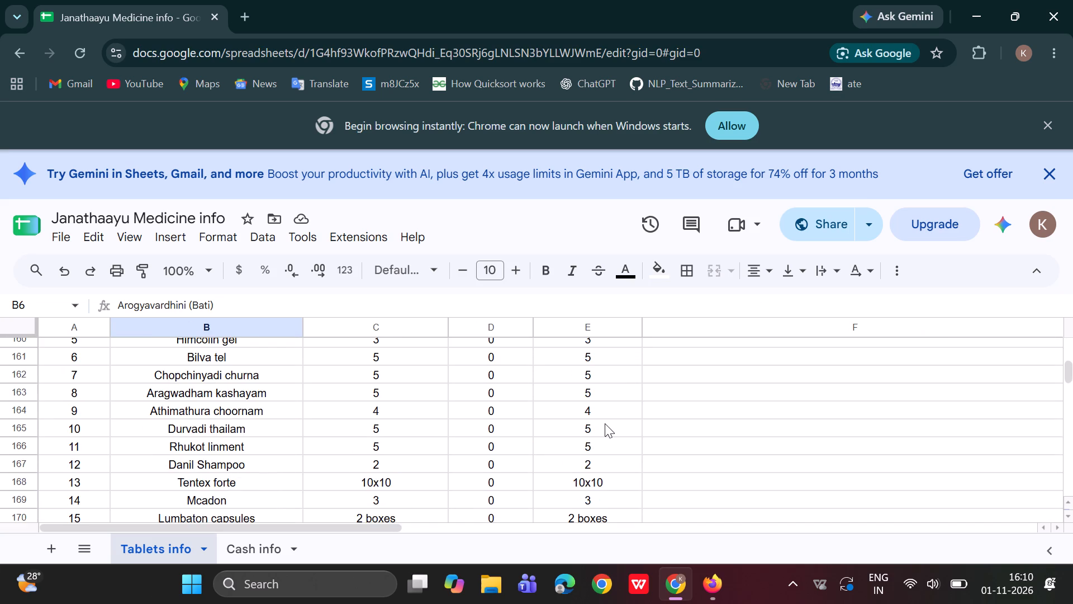
{"action": "scroll", "coordinate": [605, 423], "scroll_direction": "down", "scroll_amount": 1}
{"action": "scroll", "coordinate": [605, 423], "scroll_direction": "up", "scroll_amount": 3}
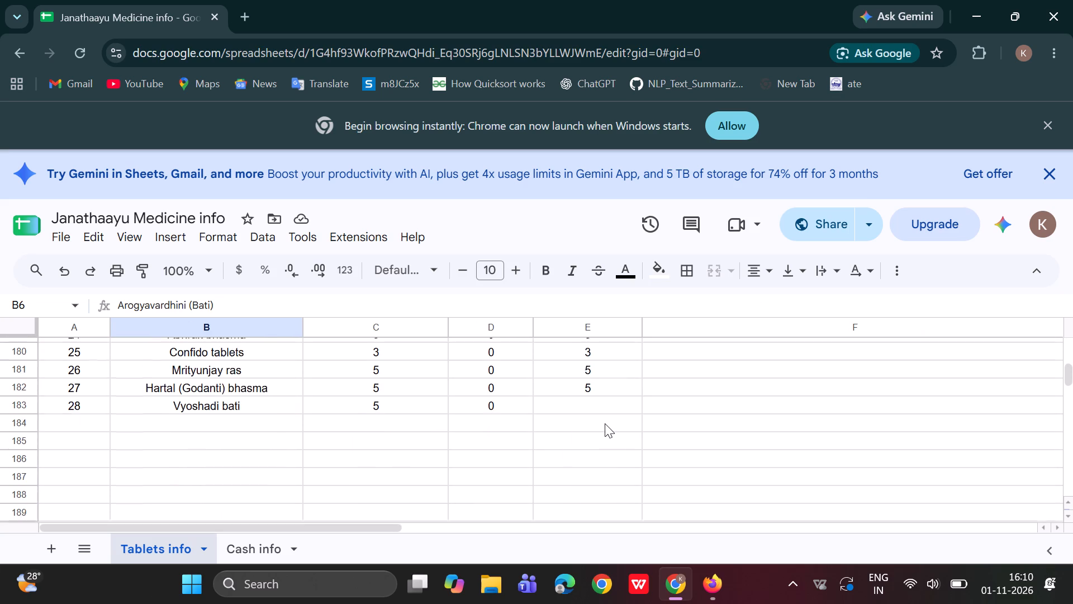
{"action": "scroll", "coordinate": [605, 423], "scroll_direction": "up", "scroll_amount": 1}
{"action": "left_click", "coordinate": [726, 437]}
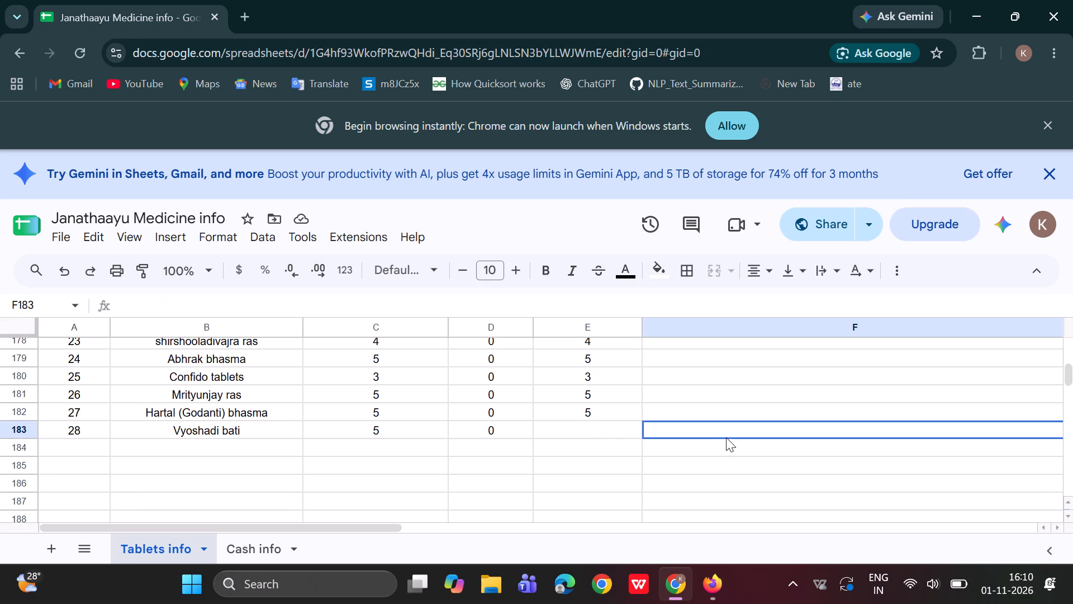
Search the sheet for "arbo" and select the purchased quantity cell of Arborium plus under Syrups.
{"action": "key", "text": "ctrl+f"}
{"action": "type", "text": "abro"}
{"action": "key", "text": "BackSpace"}
{"action": "key", "text": "BackSpace"}
{"action": "key", "text": "BackSpace"}
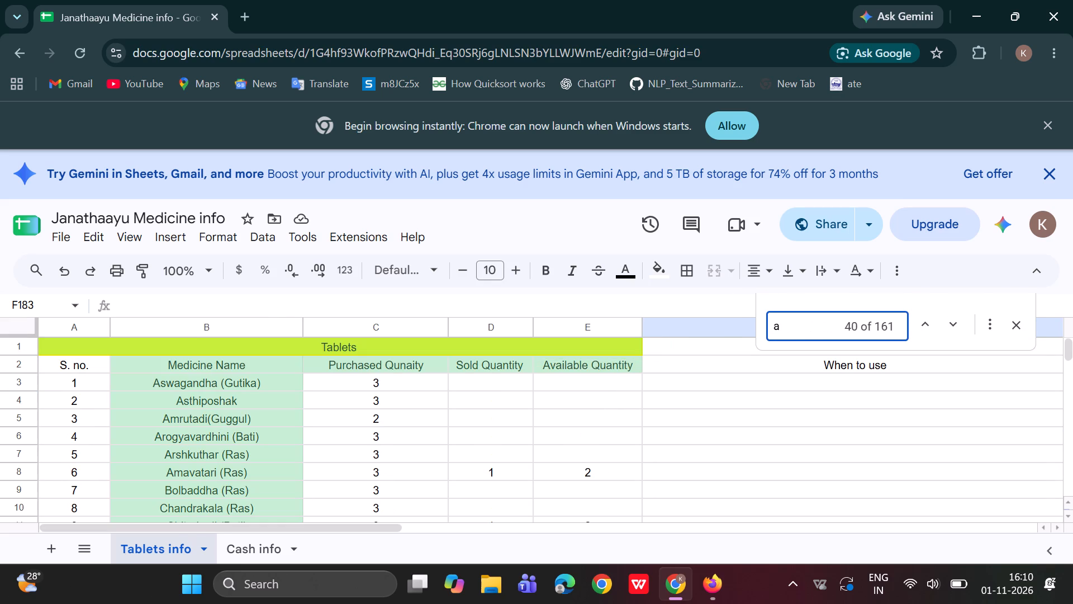
{"action": "type", "text": "rbo"}
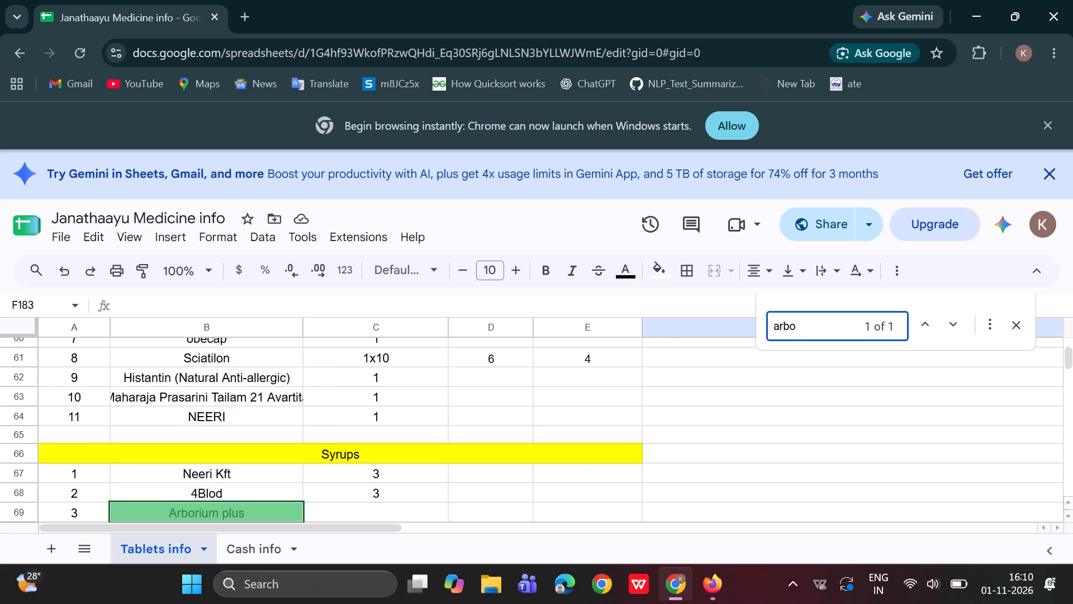
{"action": "left_click", "coordinate": [380, 509]}
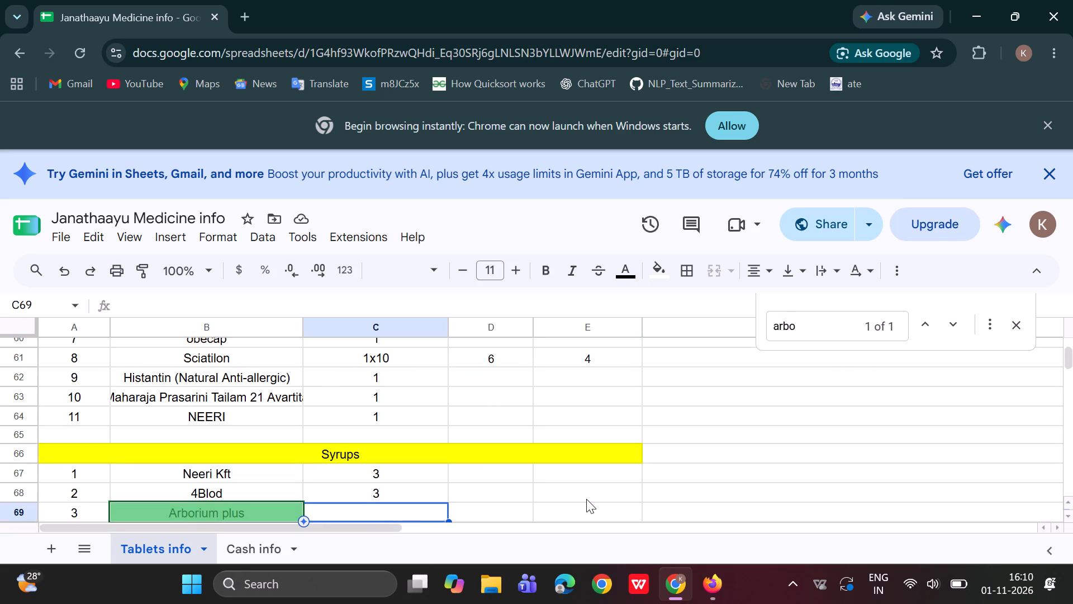
{"action": "scroll", "coordinate": [586, 499], "scroll_direction": "down", "scroll_amount": 1}
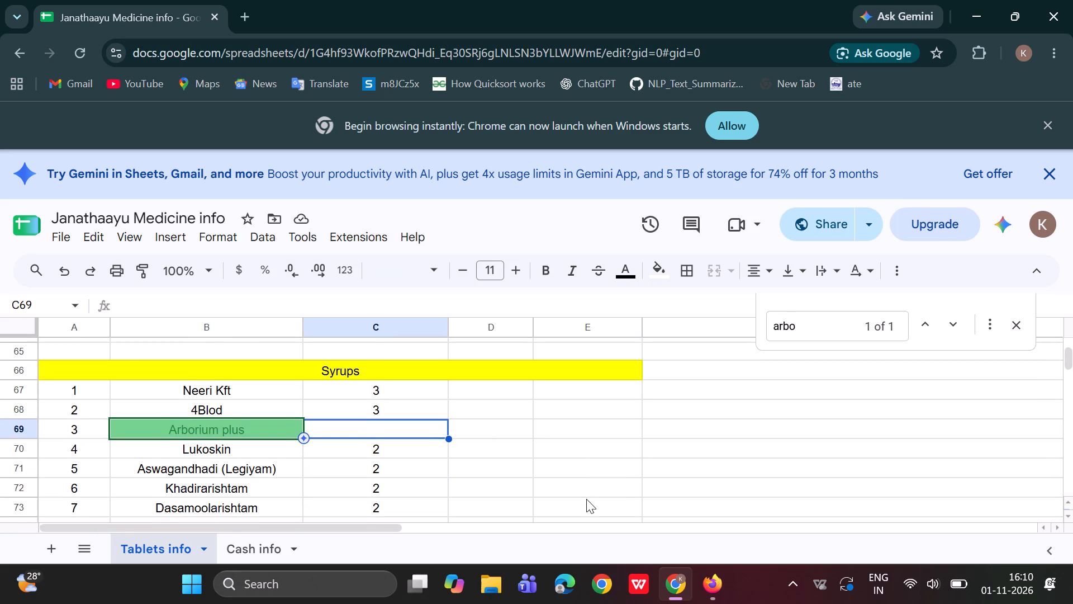
Undo the available quantity entry for Nisamalaki (Gutika).
{"action": "key", "text": "ctrl+z"}
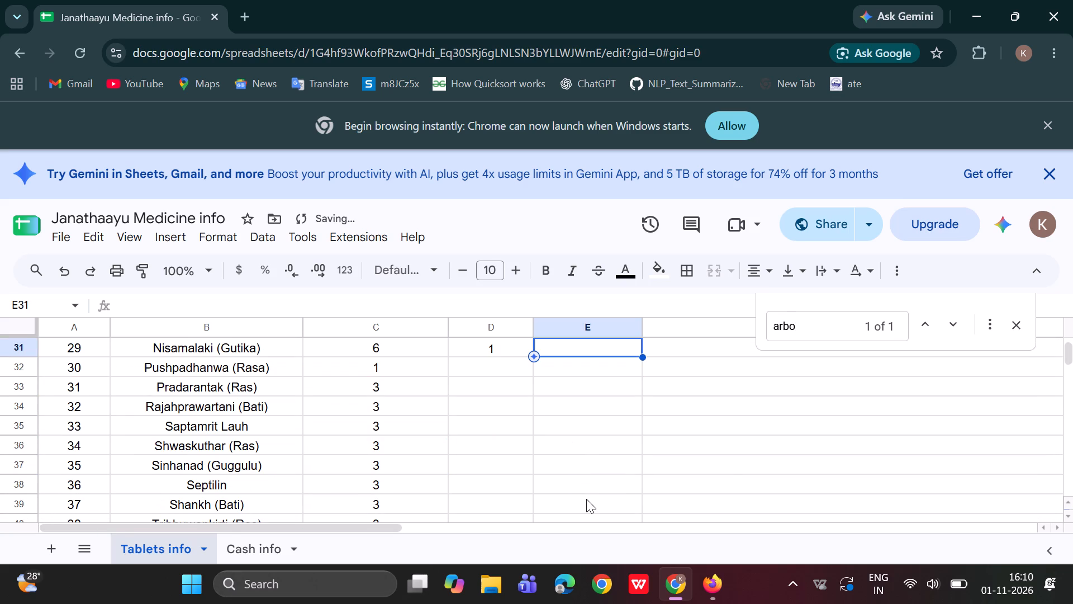
Return to the "arbo" search match and select the sold quantity cell of Arborium plus under Syrups.
{"action": "left_click", "coordinate": [814, 324]}
{"action": "key", "text": "Return"}
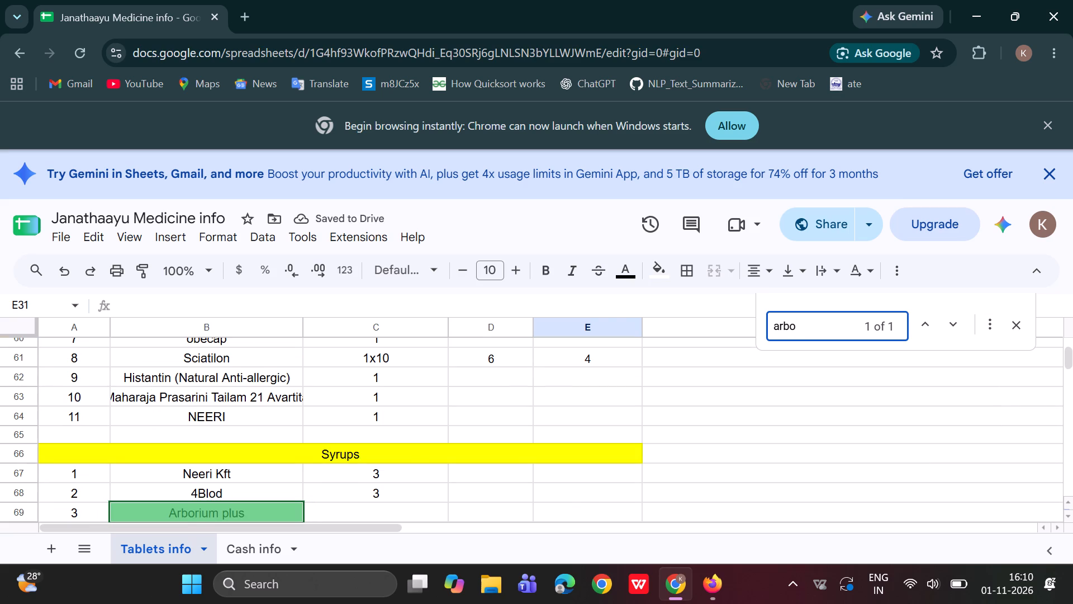
{"action": "scroll", "coordinate": [405, 452], "scroll_direction": "down", "scroll_amount": 1}
{"action": "left_click", "coordinate": [391, 414]}
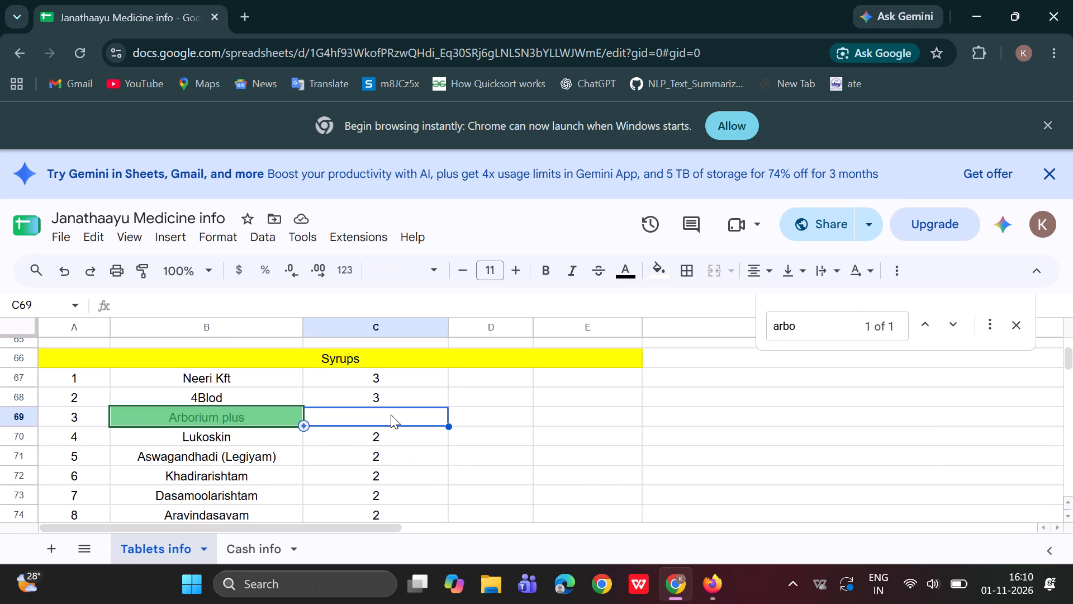
{"action": "left_click", "coordinate": [491, 418]}
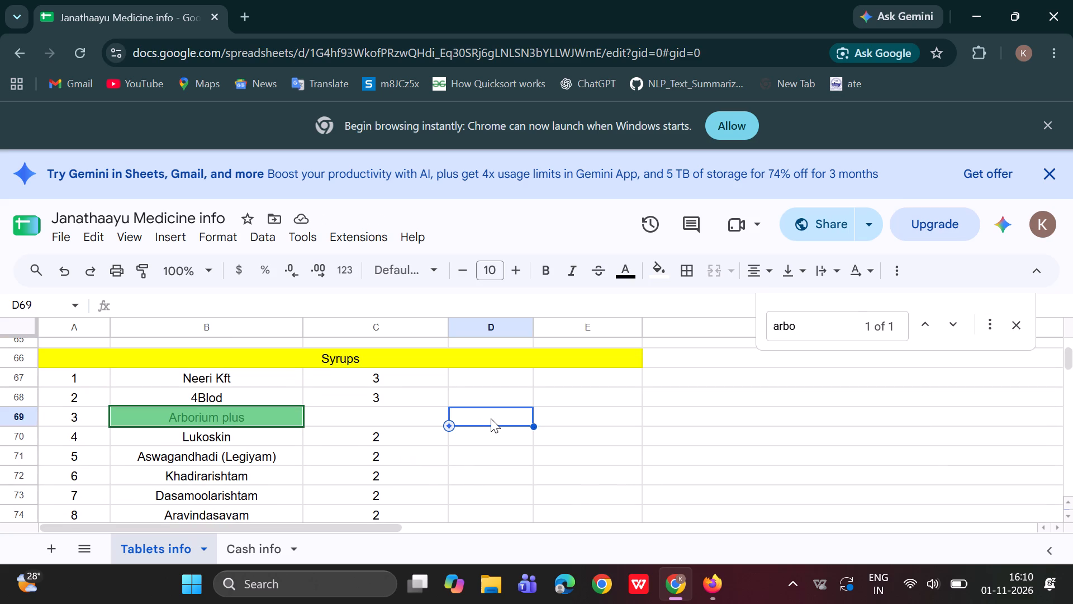
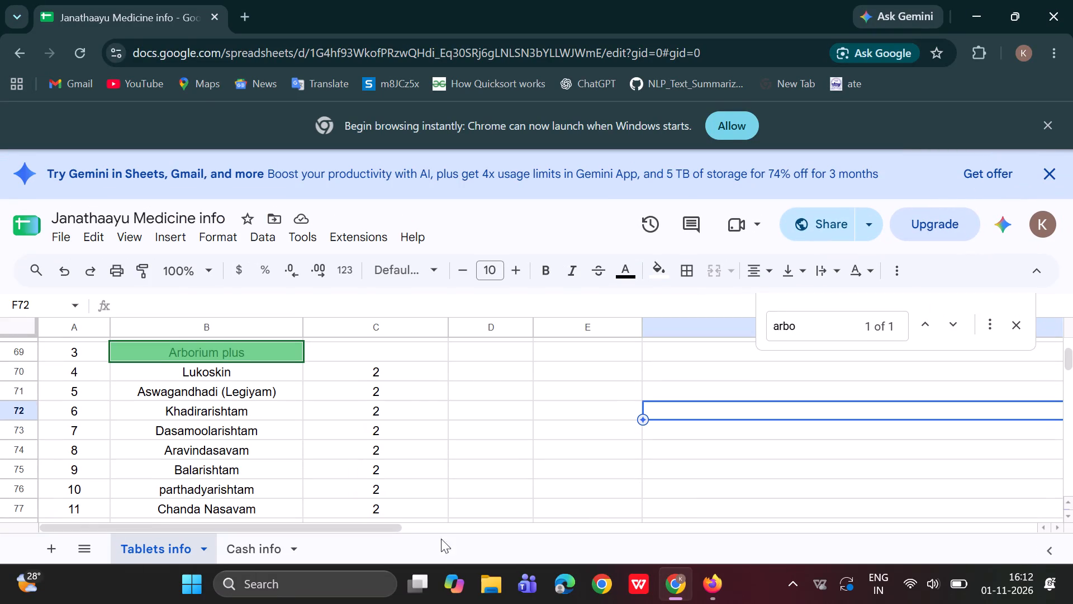
Locate and select the blank medicine name cell of item 3 under Capsules.
{"action": "scroll", "coordinate": [341, 462], "scroll_direction": "right", "scroll_amount": 1}
{"action": "scroll", "coordinate": [341, 462], "scroll_direction": "up", "scroll_amount": 3}
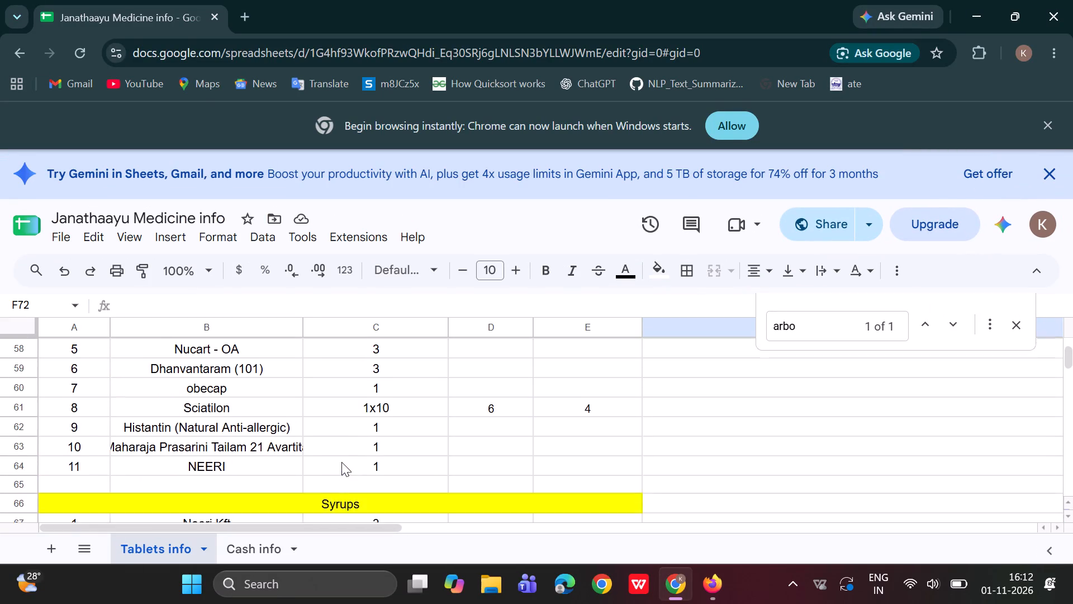
{"action": "scroll", "coordinate": [341, 462], "scroll_direction": "up", "scroll_amount": 1}
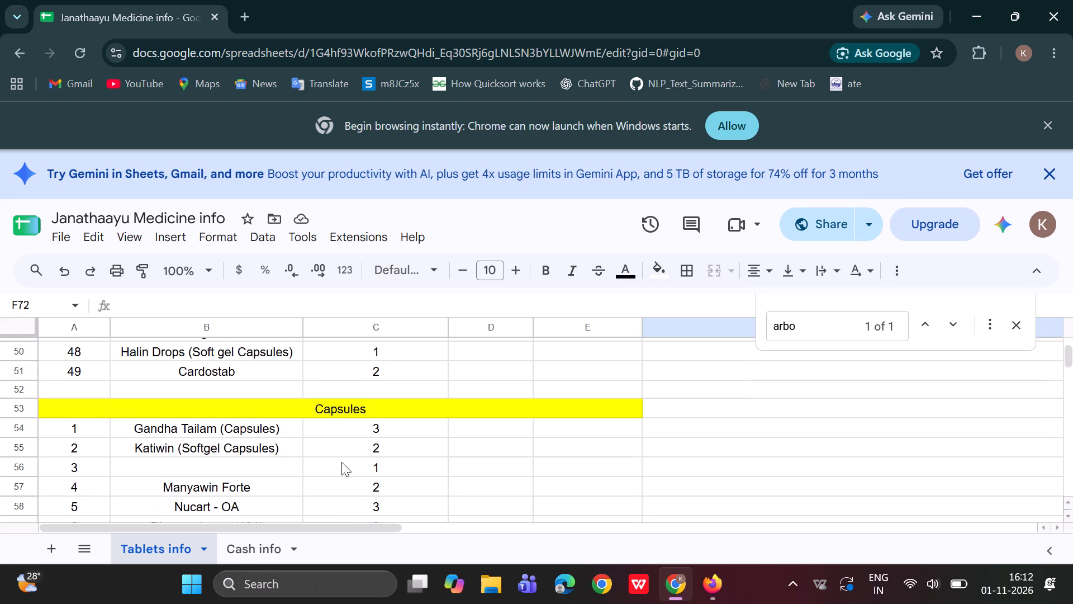
{"action": "left_click", "coordinate": [138, 468]}
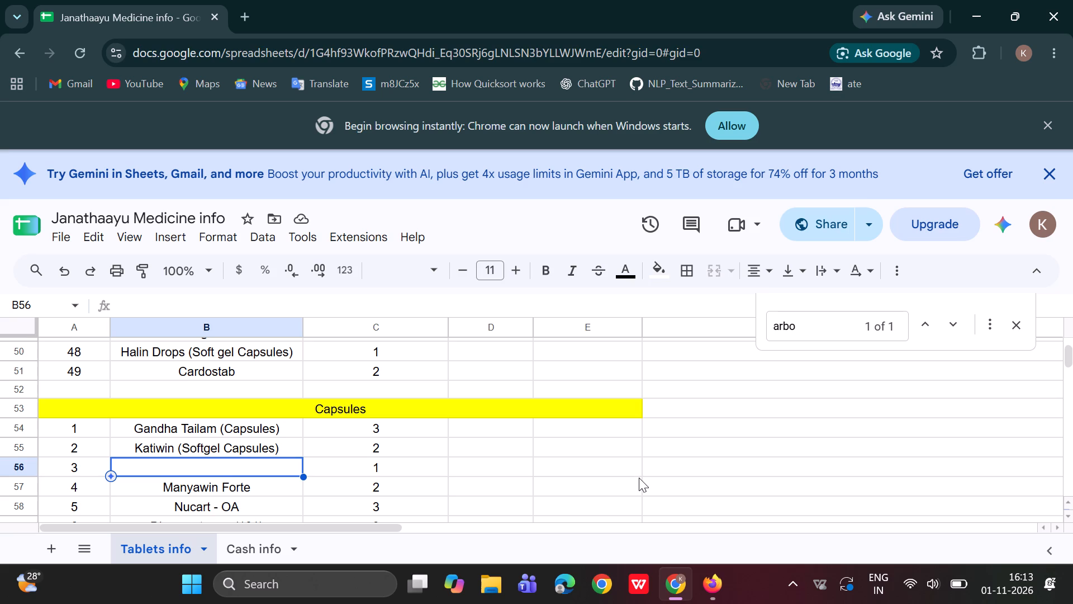
Enter a purchased quantity of 2, sold quantity of 1 and available quantity of 1 for Arborium plus under Syrups.
{"action": "scroll", "coordinate": [642, 472], "scroll_direction": "down", "scroll_amount": 4}
{"action": "scroll", "coordinate": [642, 472], "scroll_direction": "up", "scroll_amount": 1}
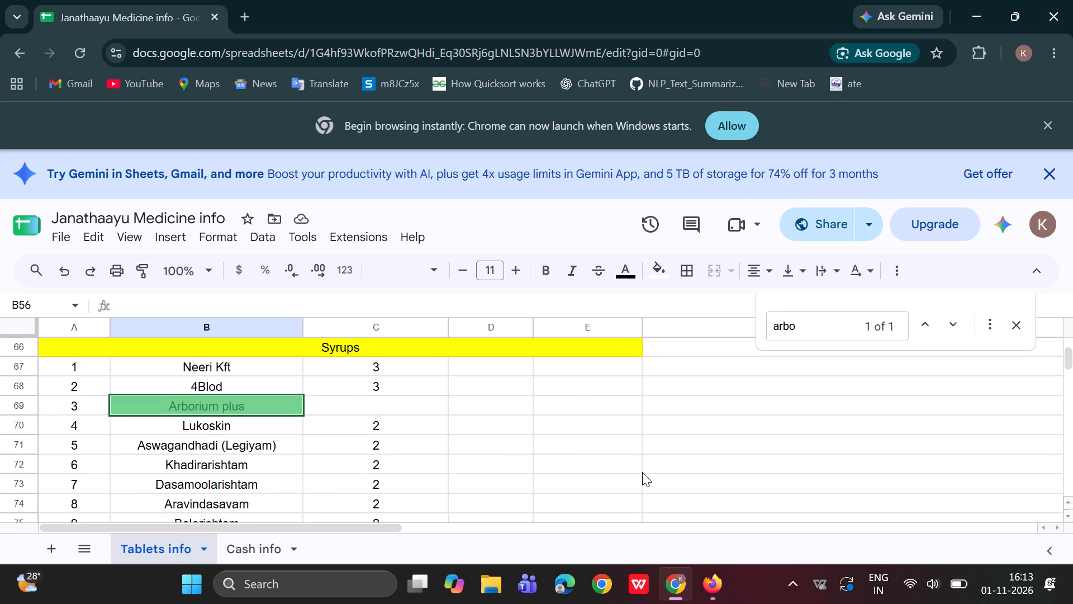
{"action": "left_click", "coordinate": [415, 401]}
{"action": "key", "text": "2"}
{"action": "key", "text": "Right"}
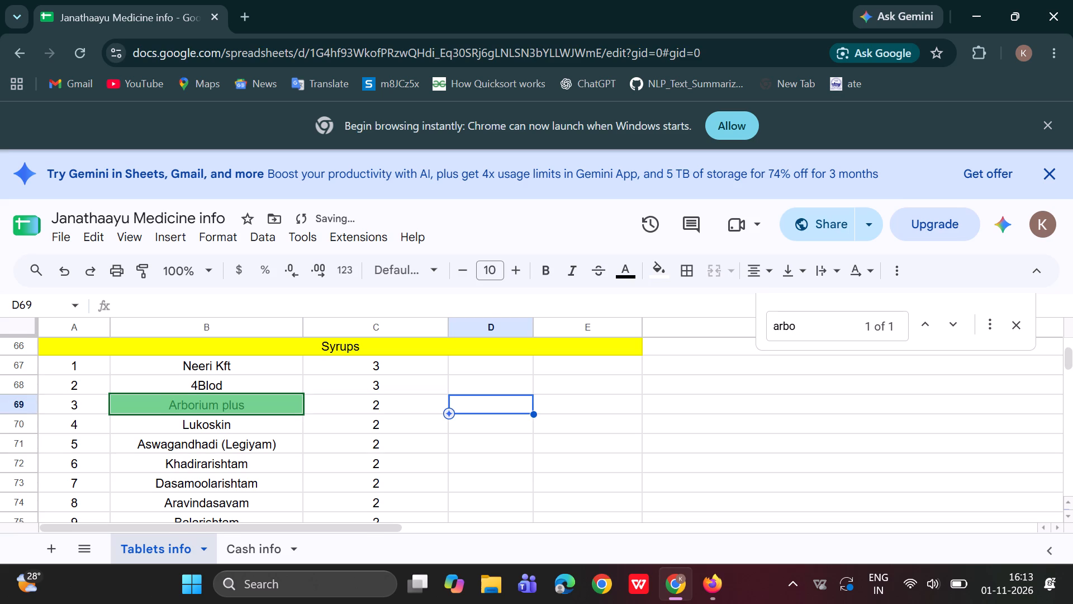
{"action": "key", "text": "1"}
{"action": "key", "text": "Right"}
{"action": "key", "text": "1"}
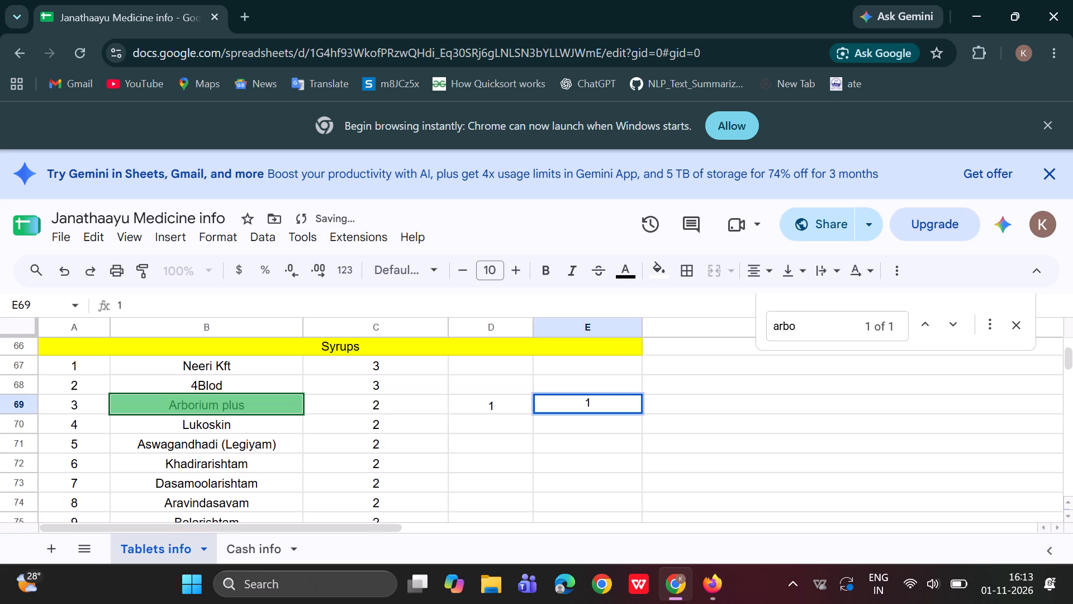
{"action": "scroll", "coordinate": [415, 401], "scroll_direction": "up", "scroll_amount": 3}
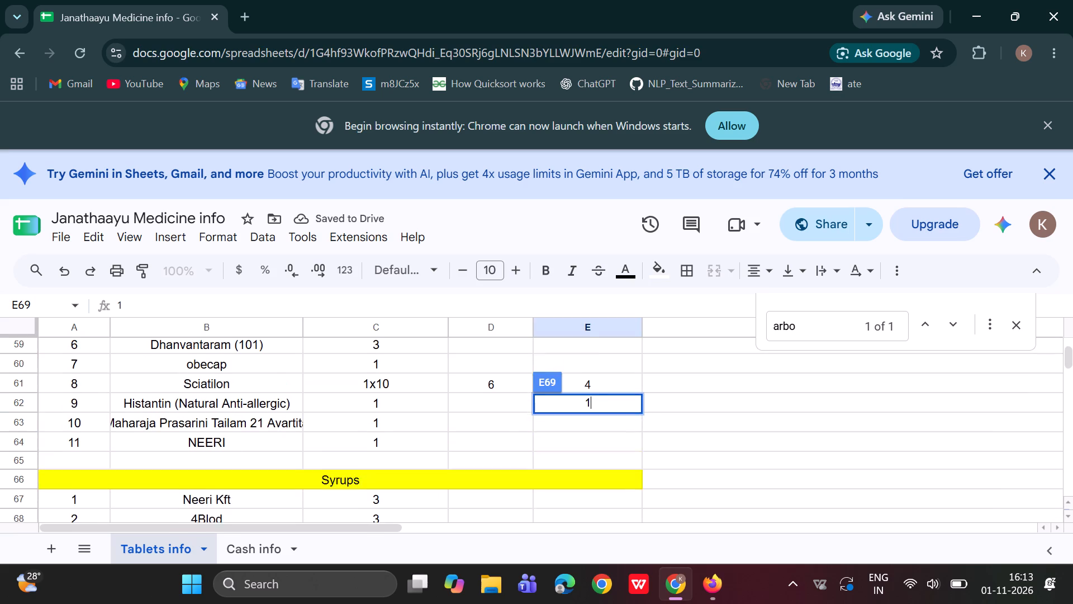
{"action": "scroll", "coordinate": [415, 401], "scroll_direction": "down", "scroll_amount": 1}
{"action": "left_click", "coordinate": [779, 431]}
Go back to the Capsules section and select the blank medicine name cell of item 3.
{"action": "scroll", "coordinate": [779, 431], "scroll_direction": "up", "scroll_amount": 3}
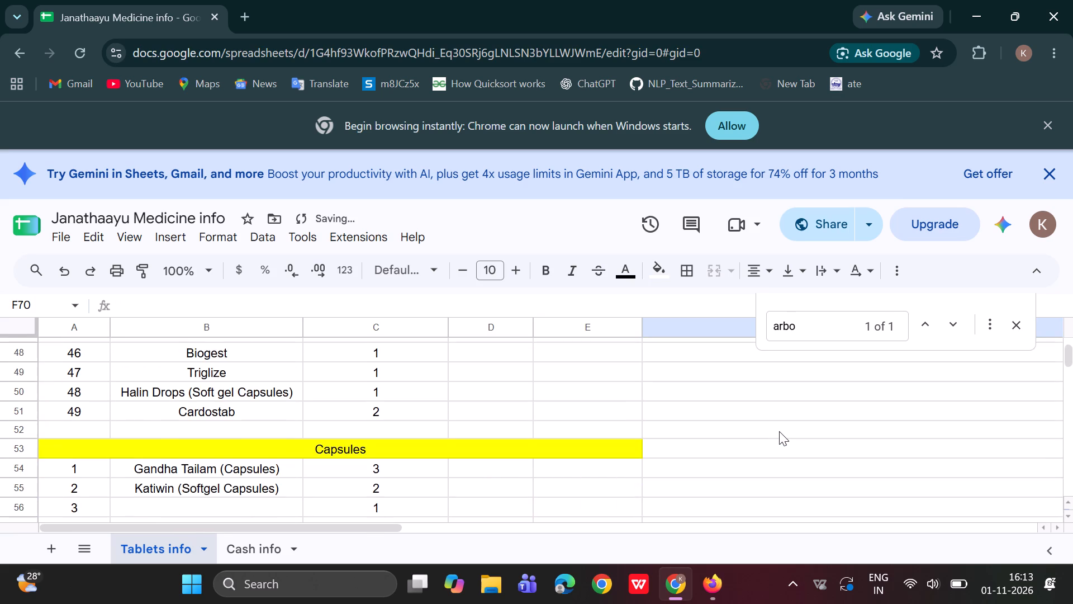
{"action": "scroll", "coordinate": [779, 431], "scroll_direction": "up", "scroll_amount": 6}
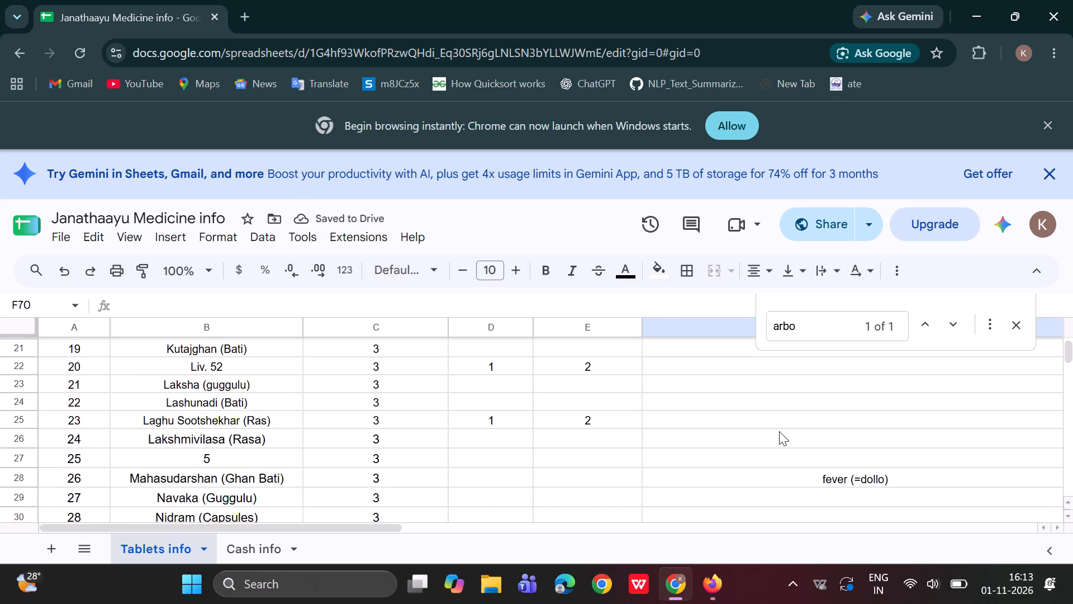
{"action": "scroll", "coordinate": [779, 431], "scroll_direction": "up", "scroll_amount": 2}
{"action": "scroll", "coordinate": [779, 431], "scroll_direction": "down", "scroll_amount": 7}
{"action": "scroll", "coordinate": [779, 431], "scroll_direction": "up", "scroll_amount": 1}
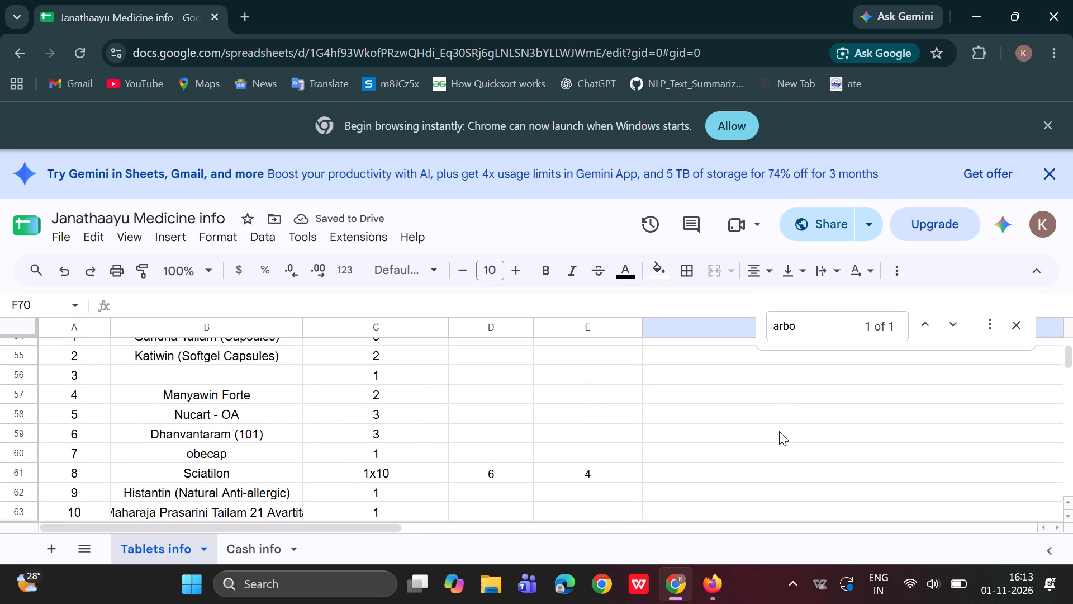
{"action": "scroll", "coordinate": [779, 431], "scroll_direction": "up", "scroll_amount": 1}
{"action": "left_click", "coordinate": [244, 380]}
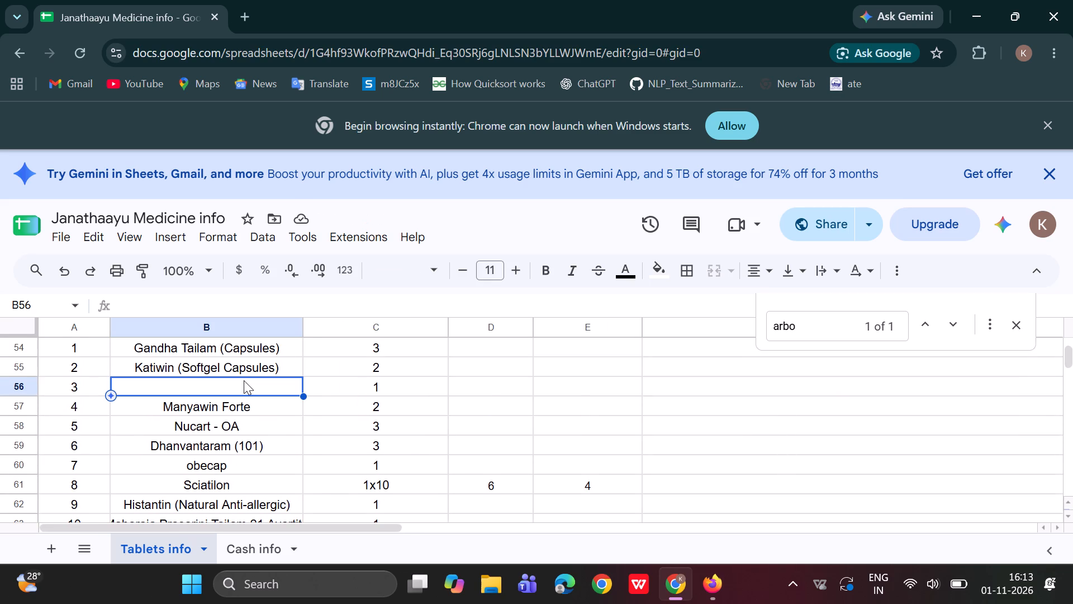
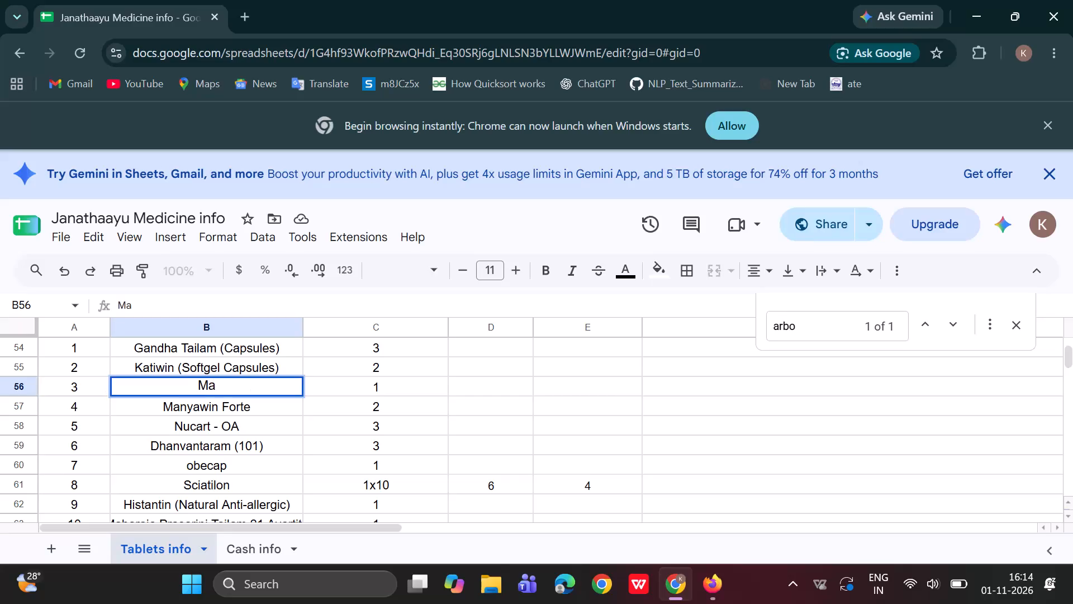
Complete the medicine name of item 3 under Capsules as Mahatriphaladi Ghrita sapta avarti.
{"action": "type", "text": "ha"}
{"action": "type", "text": "tr"}
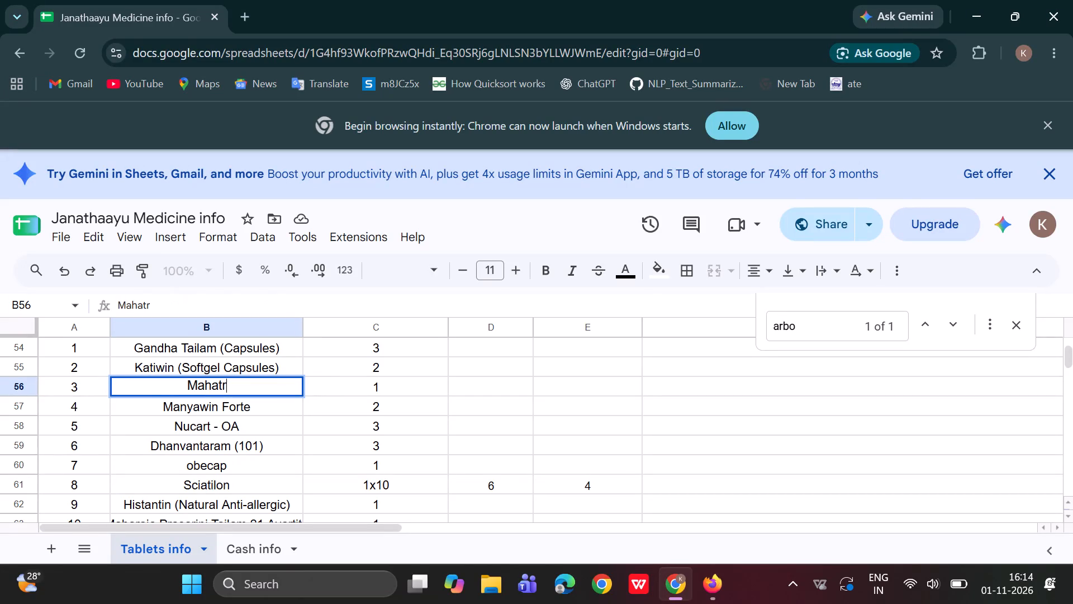
{"action": "type", "text": "ipj"}
{"action": "key", "text": "BackSpace"}
{"action": "type", "text": "haladi"}
{"action": "key", "text": "space"}
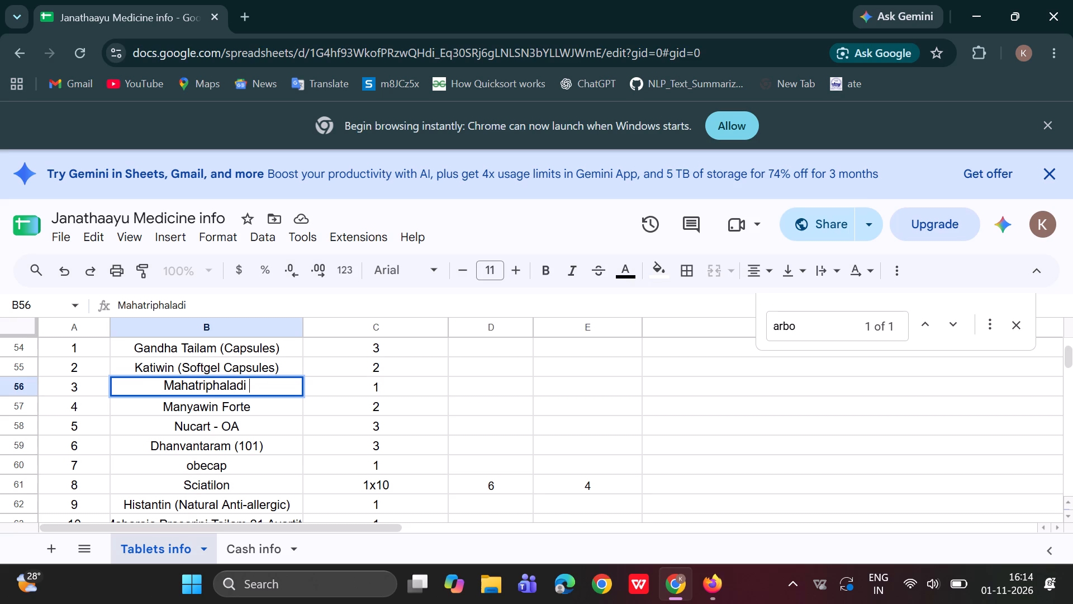
{"action": "type", "text": "Ghrita"}
{"action": "key", "text": "space"}
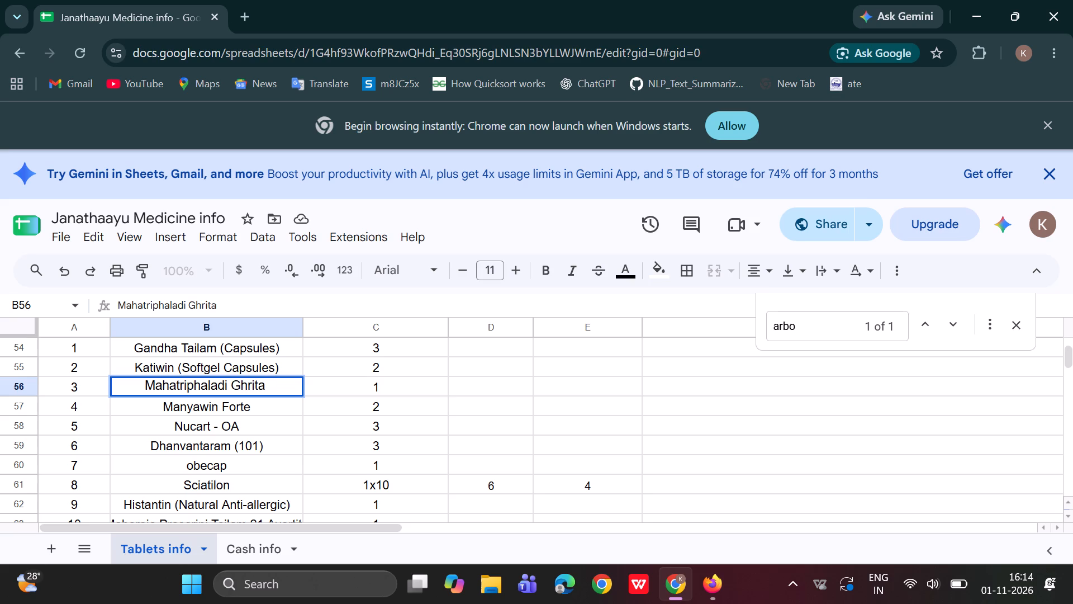
{"action": "type", "text": "sapta"}
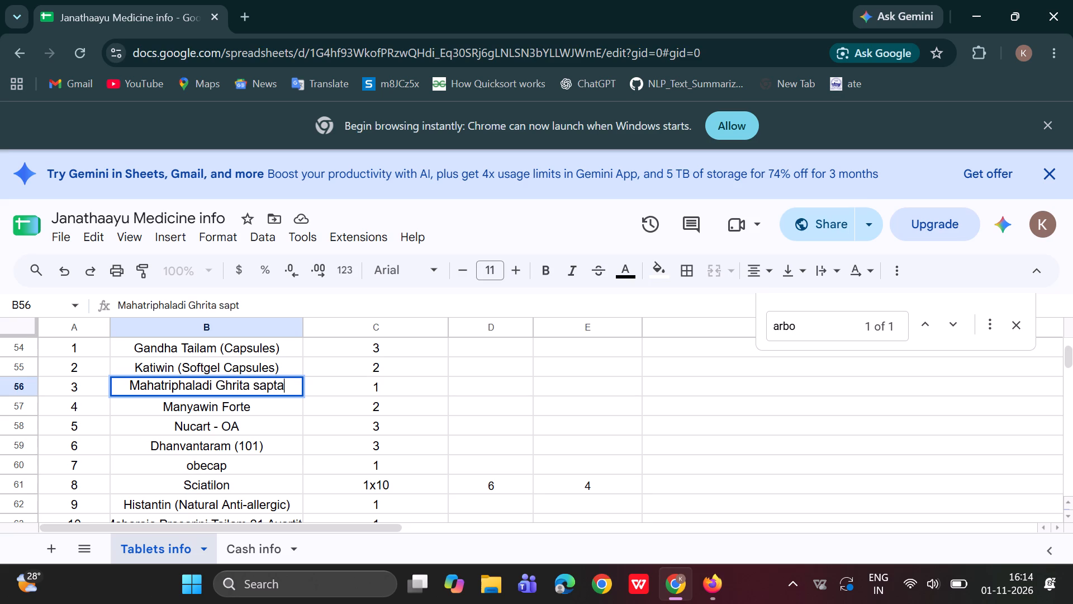
{"action": "key", "text": "space"}
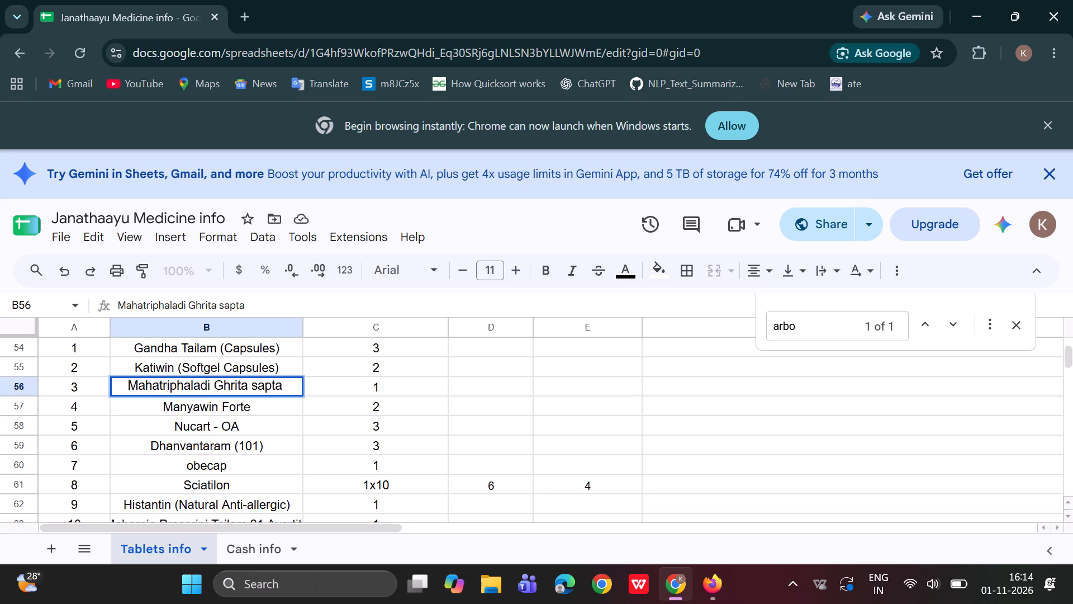
{"action": "type", "text": "avarti"}
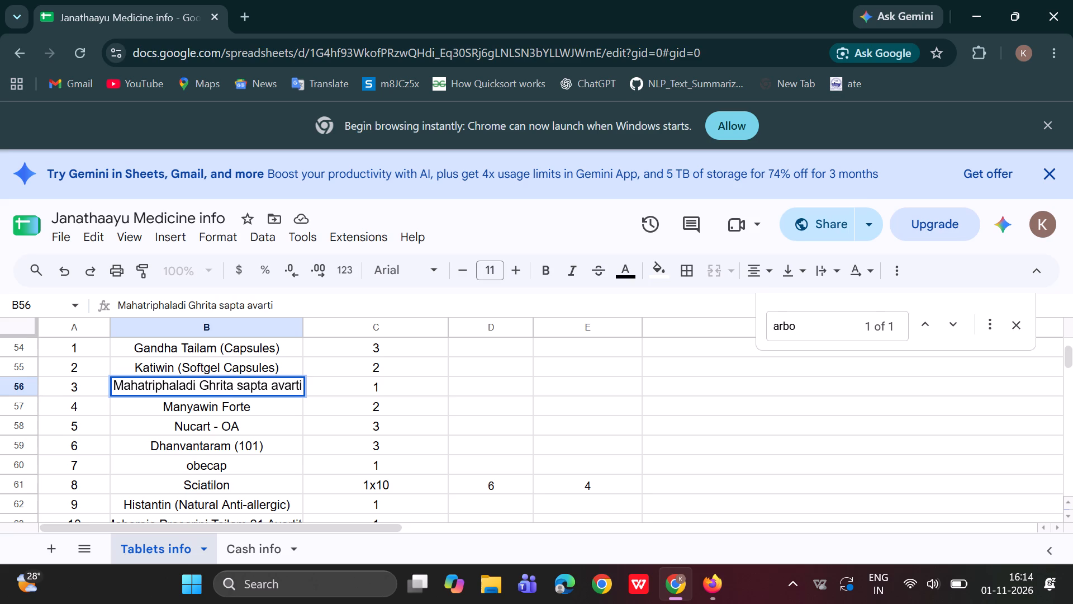
{"action": "left_click", "coordinate": [457, 376]}
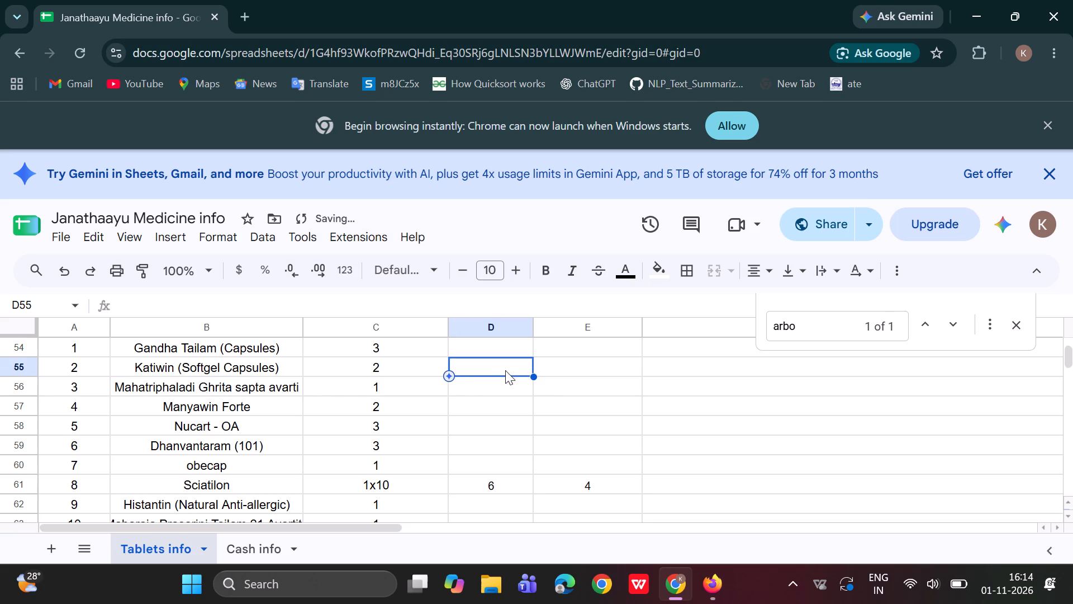
{"action": "left_click", "coordinate": [509, 386]}
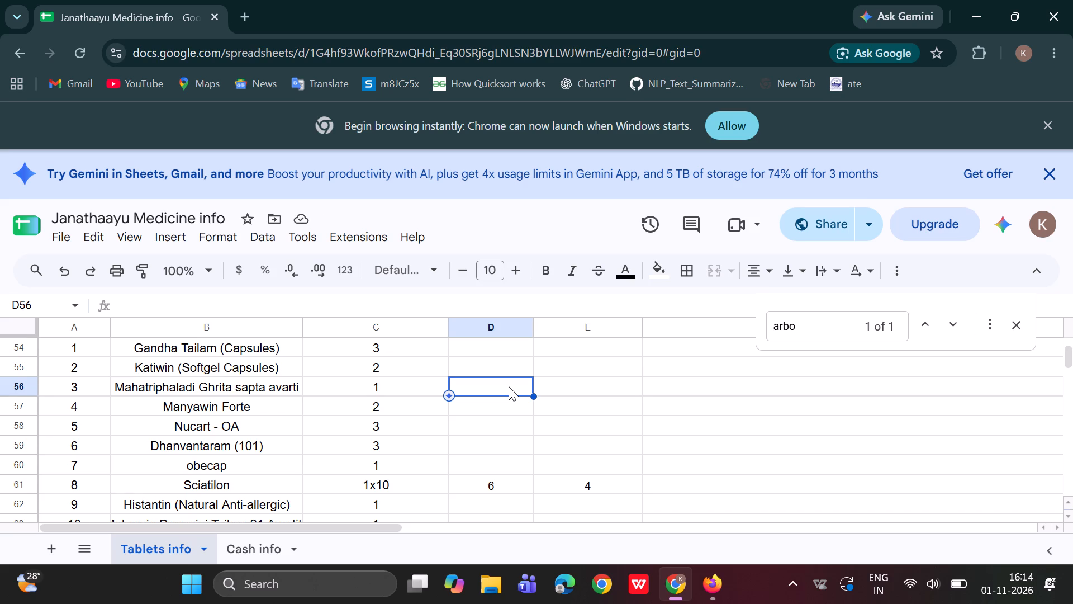
{"action": "left_click", "coordinate": [630, 443]}
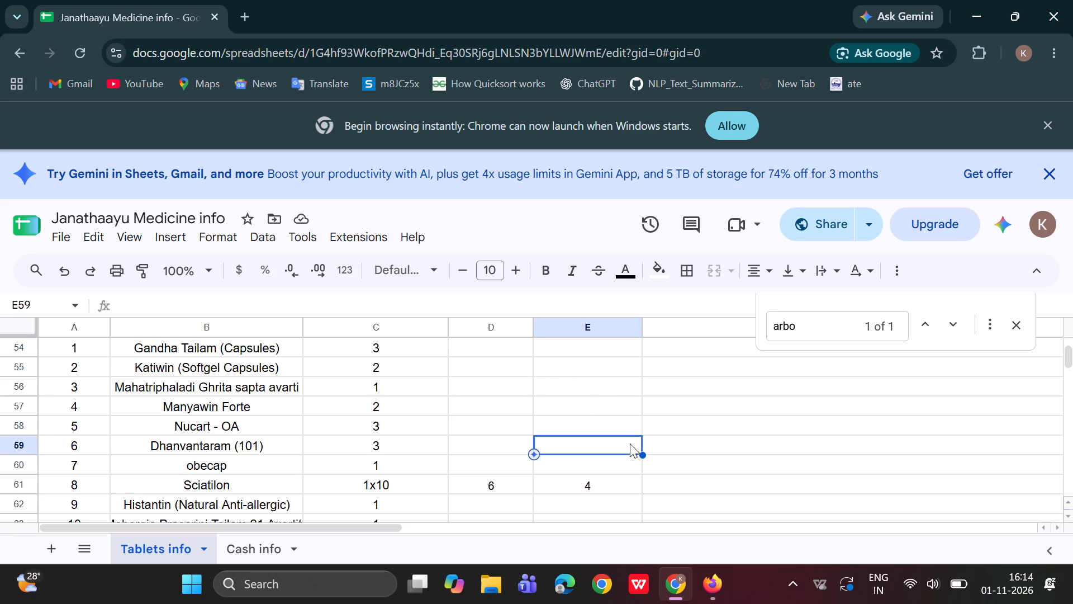
Search the sheet for tripha and go through the matching medicines.
{"action": "left_click", "coordinate": [853, 327]}
{"action": "key", "text": "Return"}
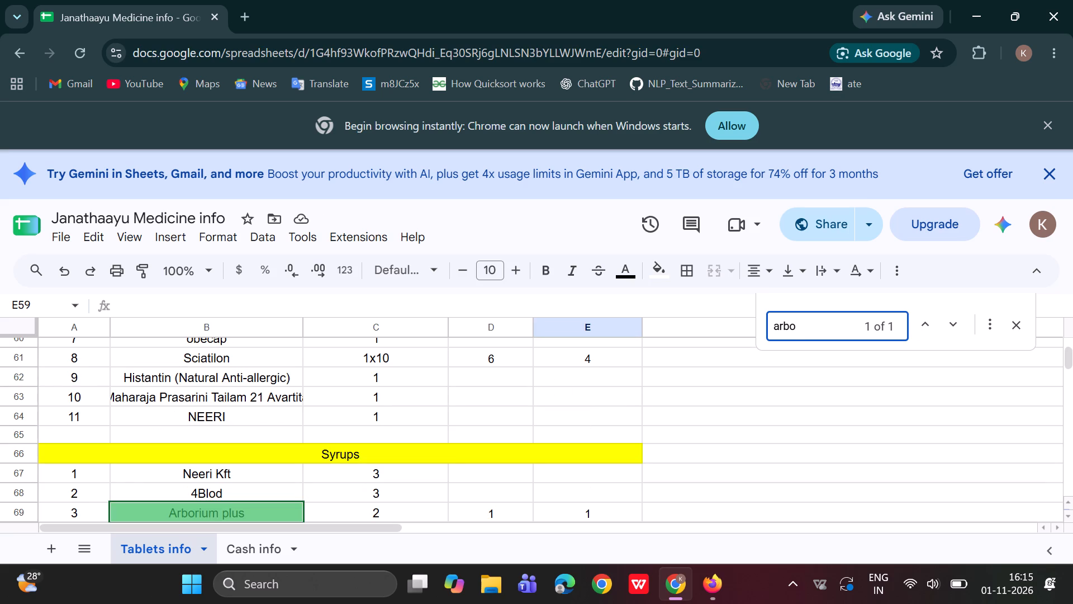
{"action": "left_click", "coordinate": [741, 450]}
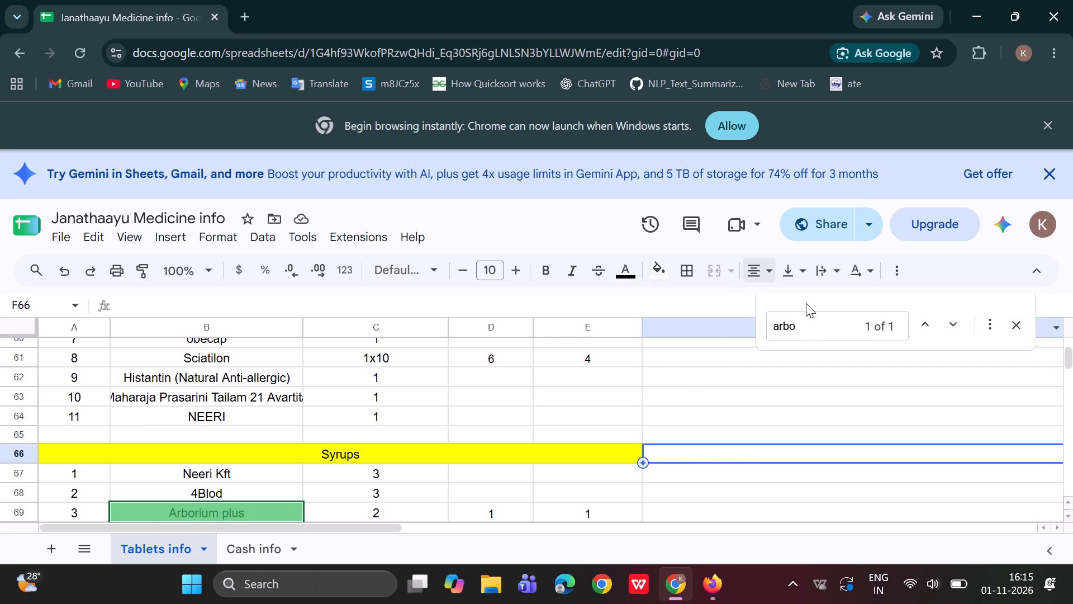
{"action": "left_click", "coordinate": [805, 319]}
{"action": "key", "text": "BackSpace"}
{"action": "key", "text": "BackSpace"}
{"action": "key", "text": "BackSpace"}
{"action": "key", "text": "BackSpace"}
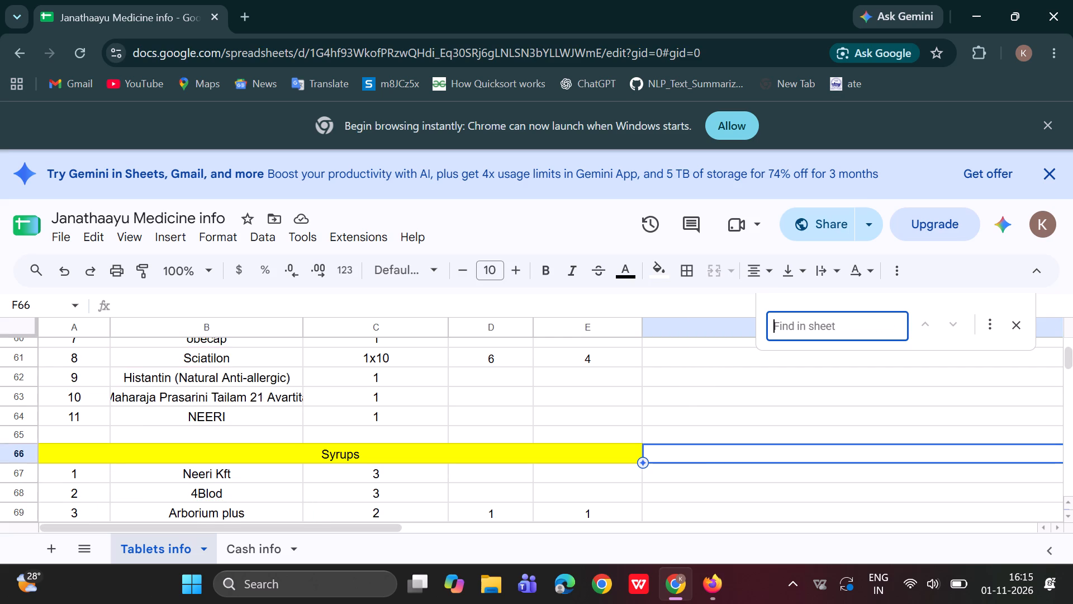
{"action": "type", "text": "trip"}
{"action": "key", "text": "h"}
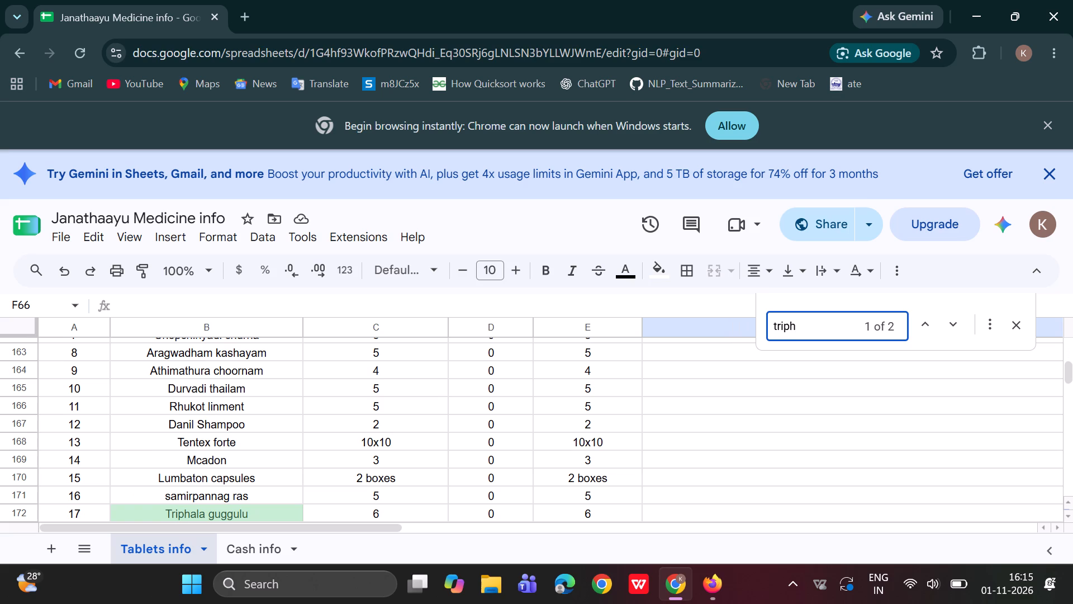
{"action": "key", "text": "a"}
{"action": "key", "text": "Return"}
{"action": "key", "text": "Return"}
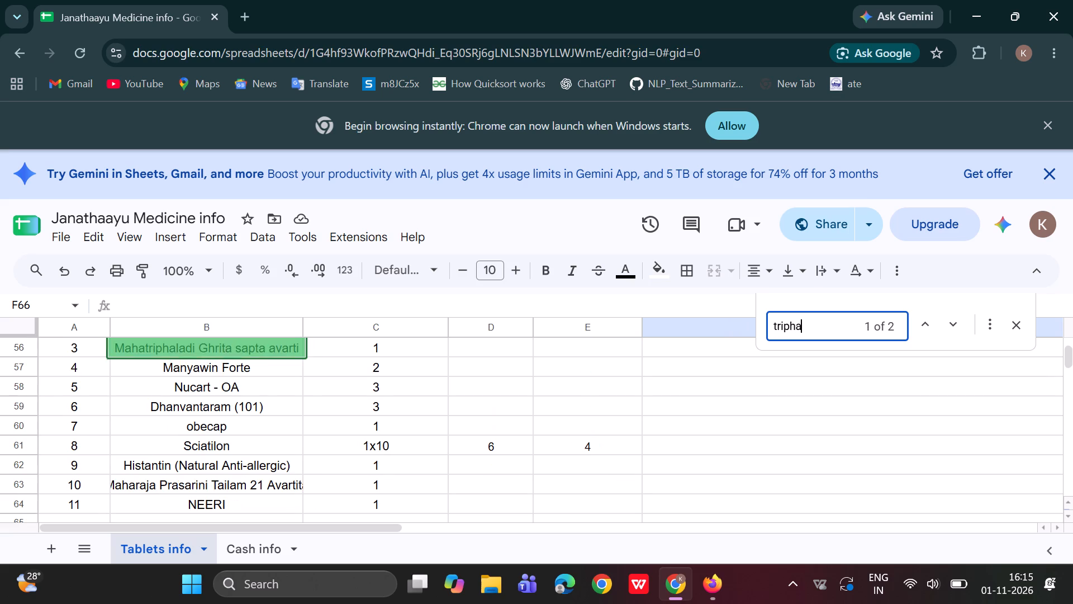
{"action": "key", "text": "Return"}
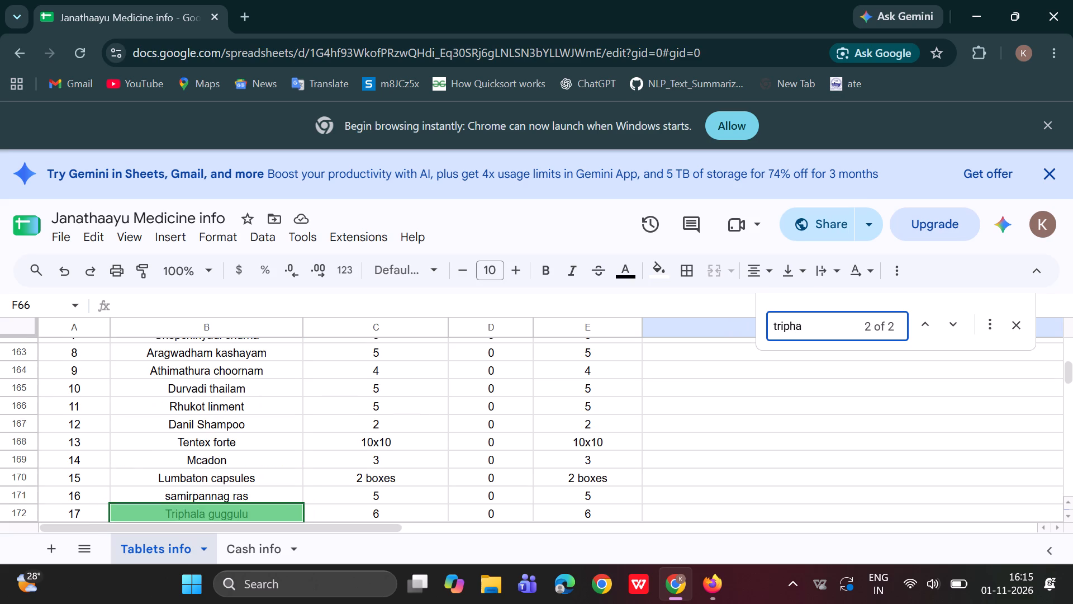
{"action": "key", "text": "Return"}
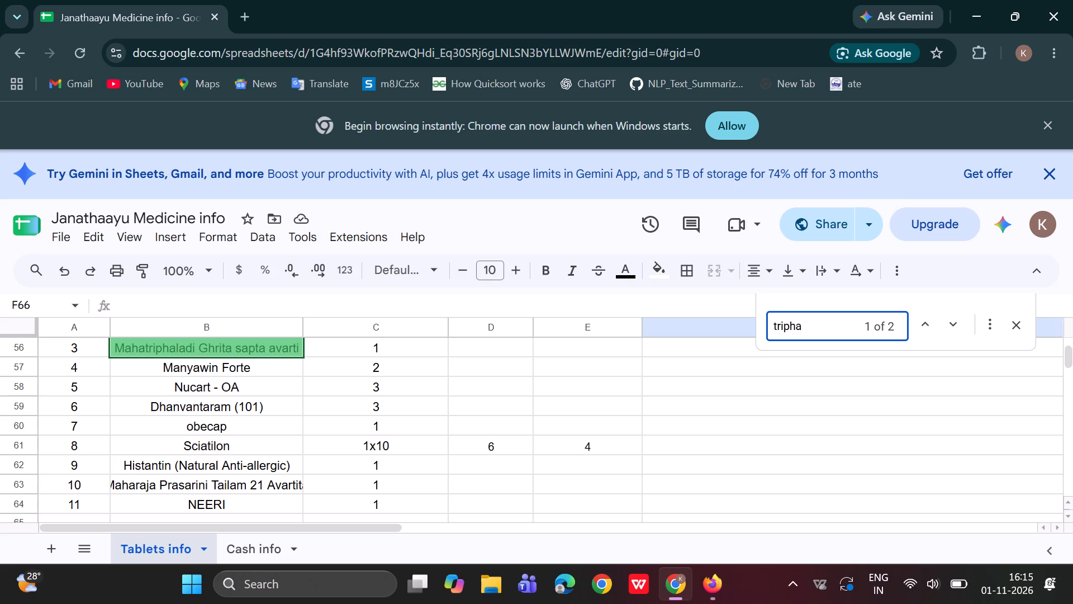
Search the sheet for thriphala, clearing and closing the search when done.
{"action": "key", "text": "BackSpace"}
{"action": "key", "text": "BackSpace"}
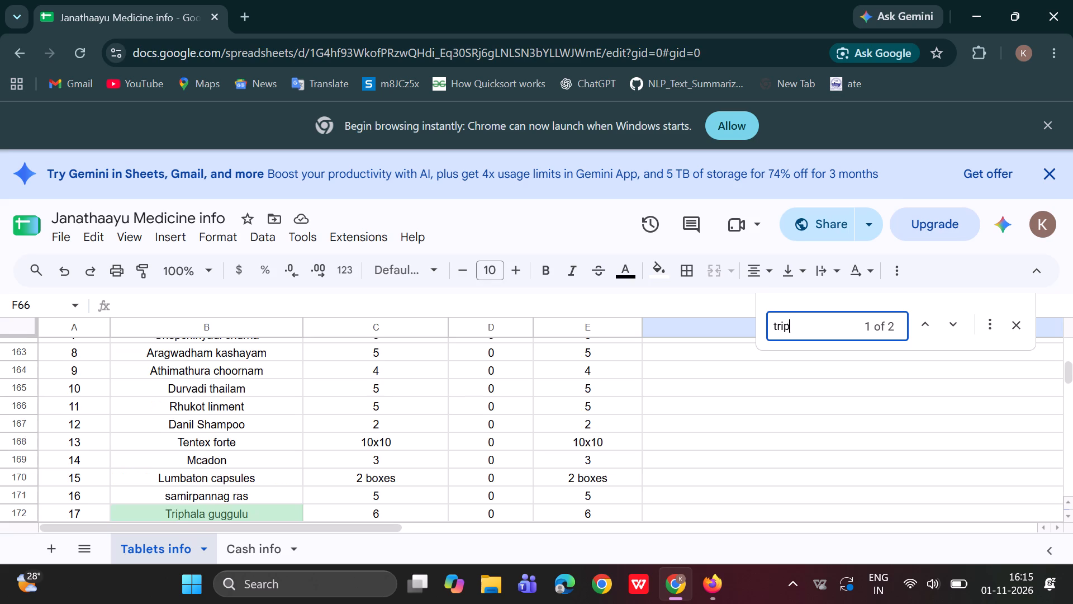
{"action": "key", "text": "BackSpace"}
{"action": "key", "text": "BackSpace"}
{"action": "key", "text": "BackSpace"}
{"action": "type", "text": "hrip"}
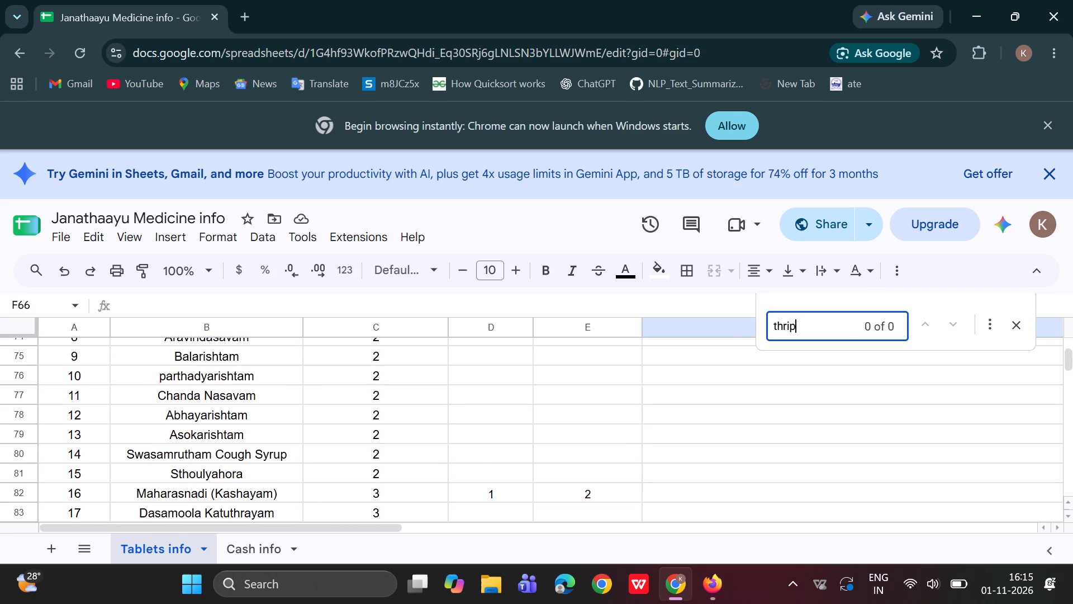
{"action": "type", "text": "hala"}
{"action": "key", "text": "BackSpace"}
{"action": "key", "text": "BackSpace"}
{"action": "key", "text": "BackSpace"}
{"action": "key", "text": "BackSpace"}
{"action": "key", "text": "BackSpace"}
{"action": "key", "text": "BackSpace"}
{"action": "key", "text": "BackSpace"}
{"action": "key", "text": "BackSpace"}
{"action": "key", "text": "BackSpace"}
{"action": "key", "text": "BackSpace"}
{"action": "key", "text": "BackSpace"}
{"action": "left_click", "coordinate": [1018, 331]}
Find the item 6 medicine Thiriphala by browsing the sheet and correct its name to Thriphala.
{"action": "scroll", "coordinate": [644, 427], "scroll_direction": "up", "scroll_amount": 5}
{"action": "scroll", "coordinate": [644, 427], "scroll_direction": "down", "scroll_amount": 6}
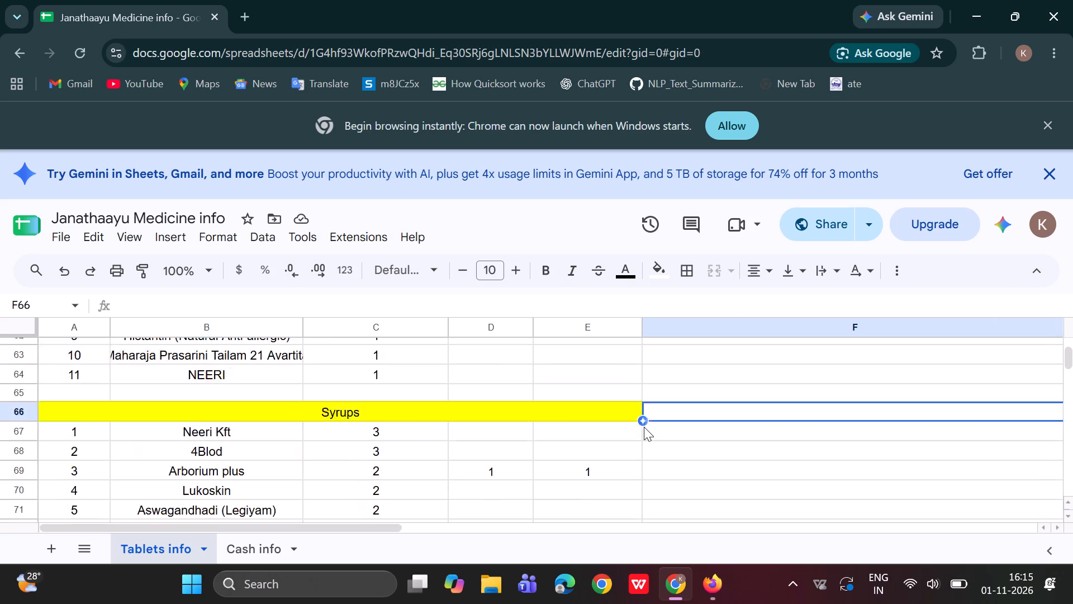
{"action": "scroll", "coordinate": [644, 427], "scroll_direction": "up", "scroll_amount": 14}
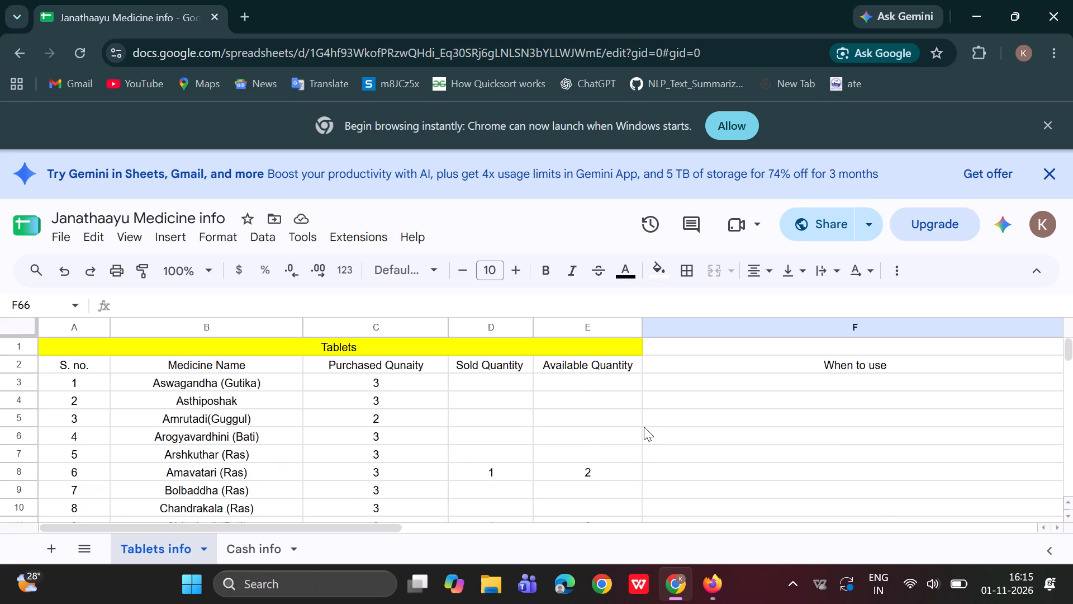
{"action": "scroll", "coordinate": [644, 427], "scroll_direction": "down", "scroll_amount": 10}
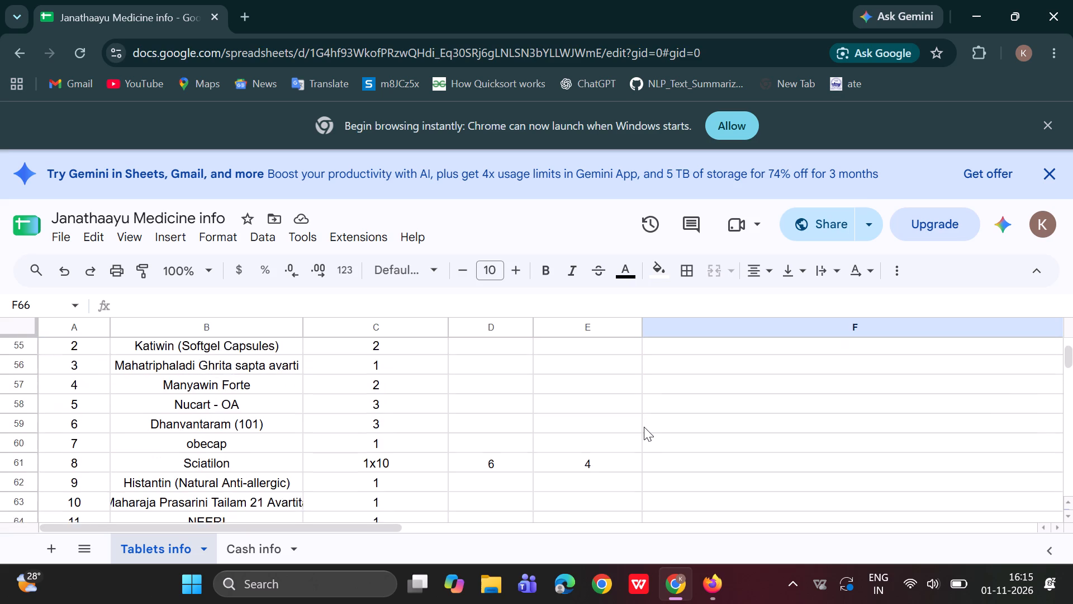
{"action": "scroll", "coordinate": [644, 427], "scroll_direction": "down", "scroll_amount": 8}
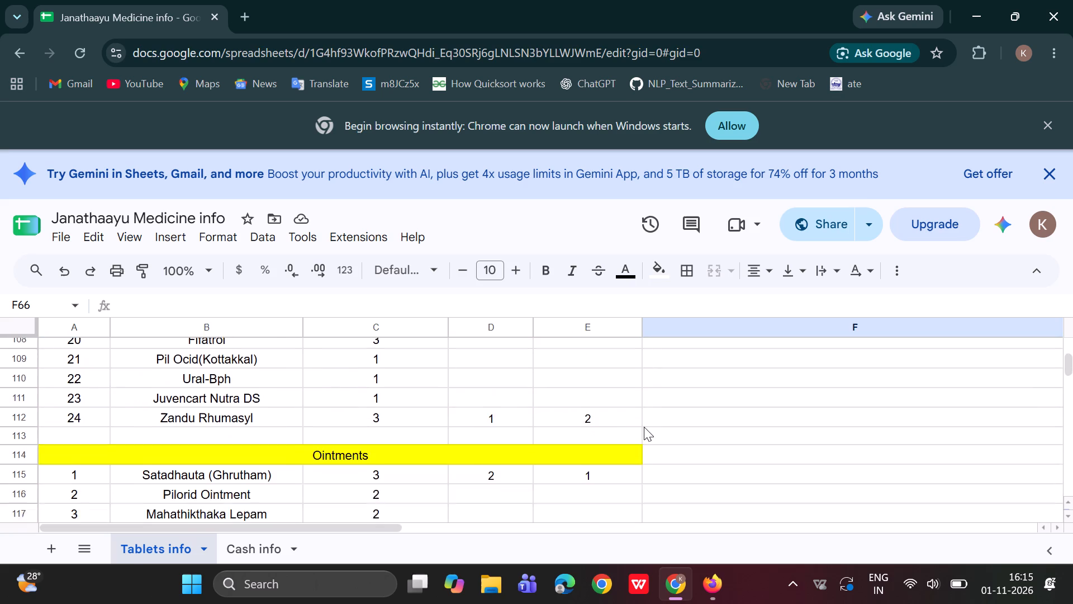
{"action": "scroll", "coordinate": [644, 427], "scroll_direction": "down", "scroll_amount": 4}
{"action": "scroll", "coordinate": [644, 427], "scroll_direction": "up", "scroll_amount": 1}
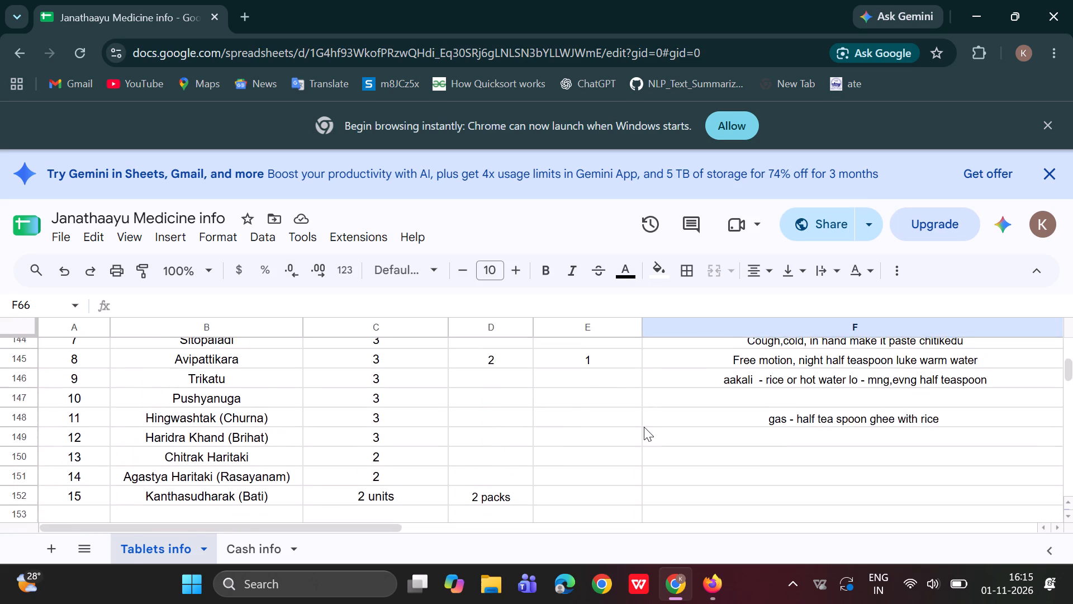
{"action": "scroll", "coordinate": [644, 427], "scroll_direction": "up", "scroll_amount": 1}
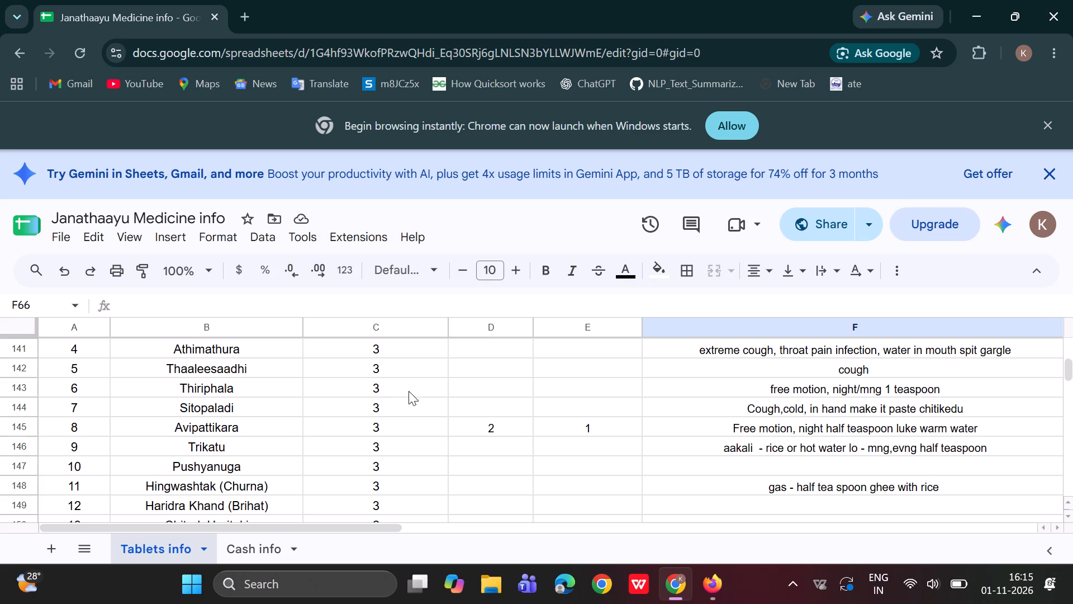
{"action": "left_click", "coordinate": [203, 388]}
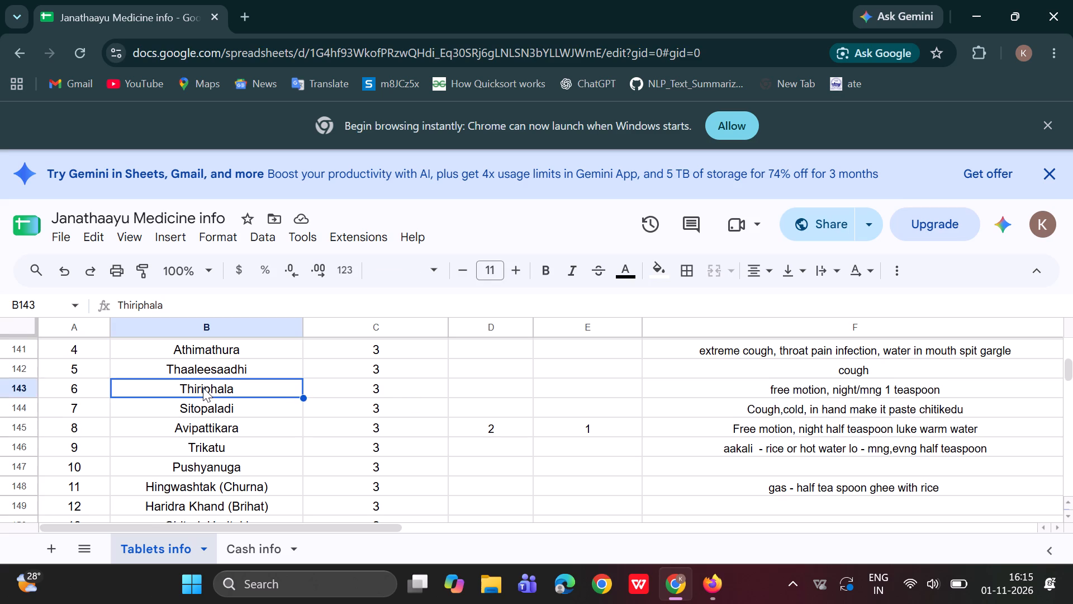
{"action": "double_click", "coordinate": [203, 388]}
{"action": "left_click", "coordinate": [196, 389]}
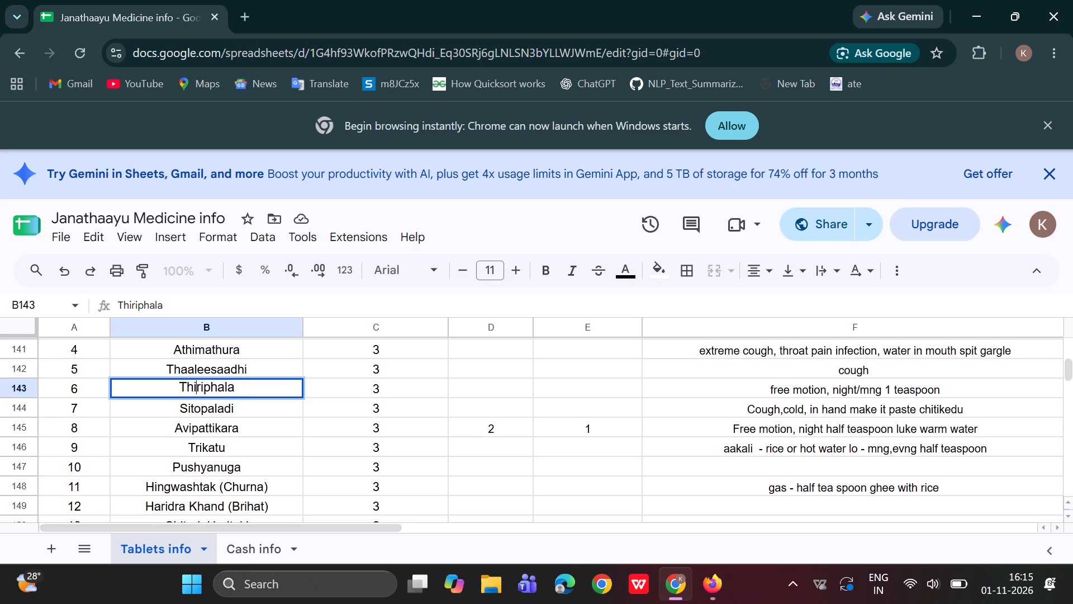
{"action": "key", "text": "Right"}
{"action": "key", "text": "Left"}
{"action": "key", "text": "BackSpace"}
Enter a sold quantity of 1 and an available quantity of 2 for Thriphala.
{"action": "left_click", "coordinate": [481, 388]}
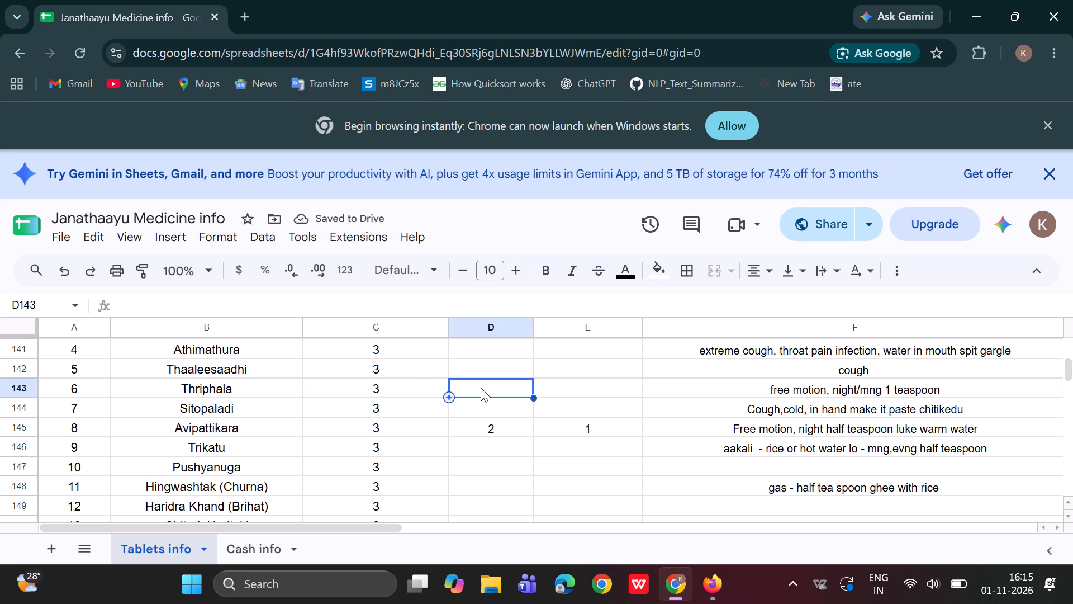
{"action": "key", "text": "1"}
{"action": "key", "text": "Right"}
{"action": "key", "text": "2"}
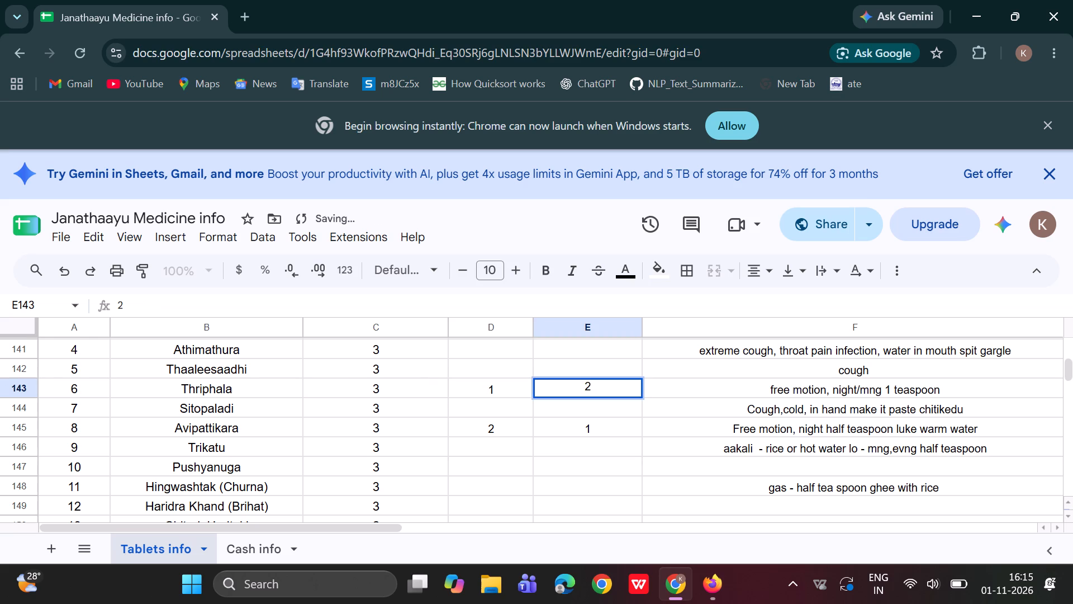
{"action": "key", "text": "Down"}
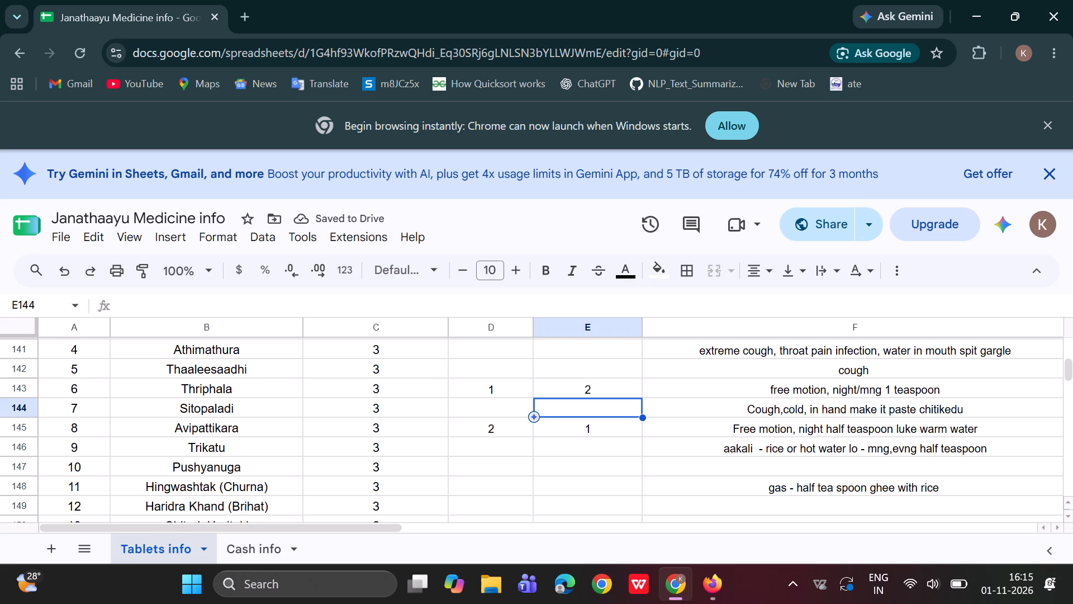
{"action": "left_click", "coordinate": [757, 382]}
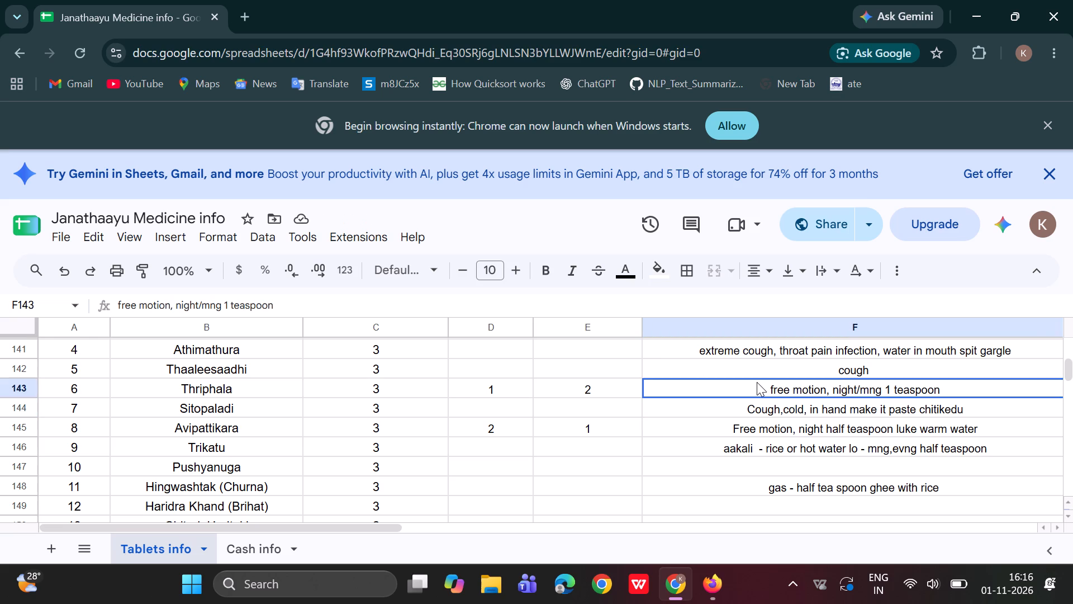
Find Fungiwin by searching the sheet for fungi and enter a sold quantity of 1 and an available quantity of 5.
{"action": "key", "text": "ctrl+f"}
{"action": "type", "text": "fungi"}
{"action": "left_click", "coordinate": [458, 348]}
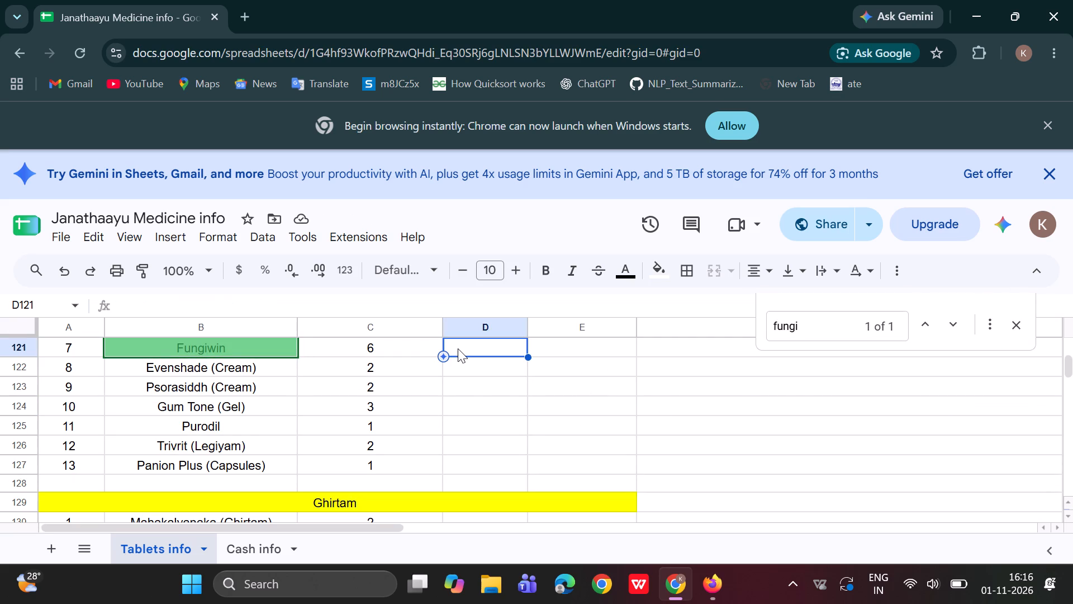
{"action": "key", "text": "1"}
{"action": "key", "text": "Right"}
{"action": "key", "text": "5"}
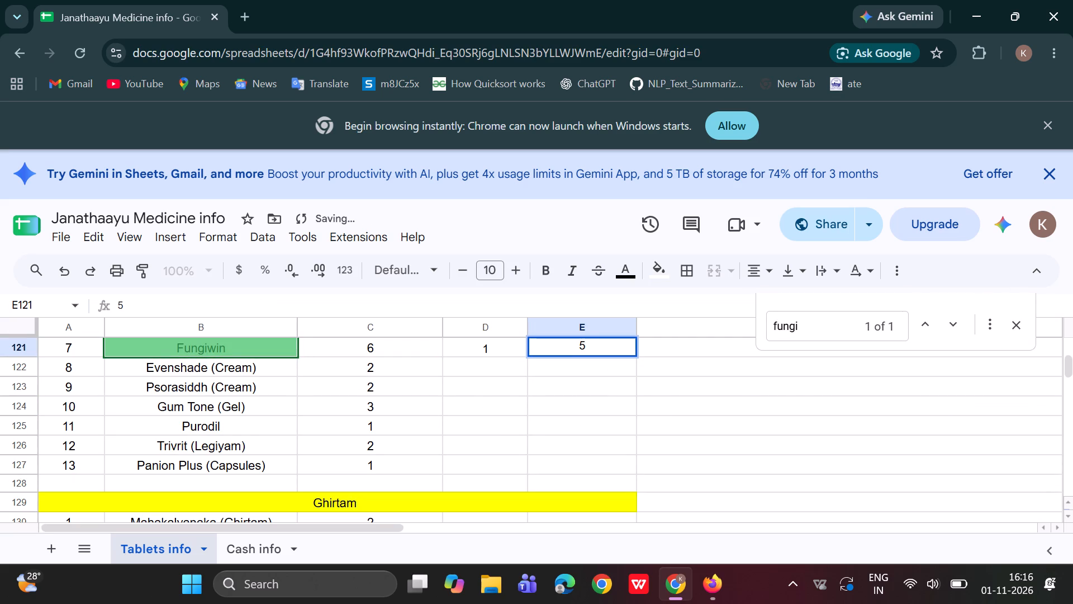
{"action": "key", "text": "Down"}
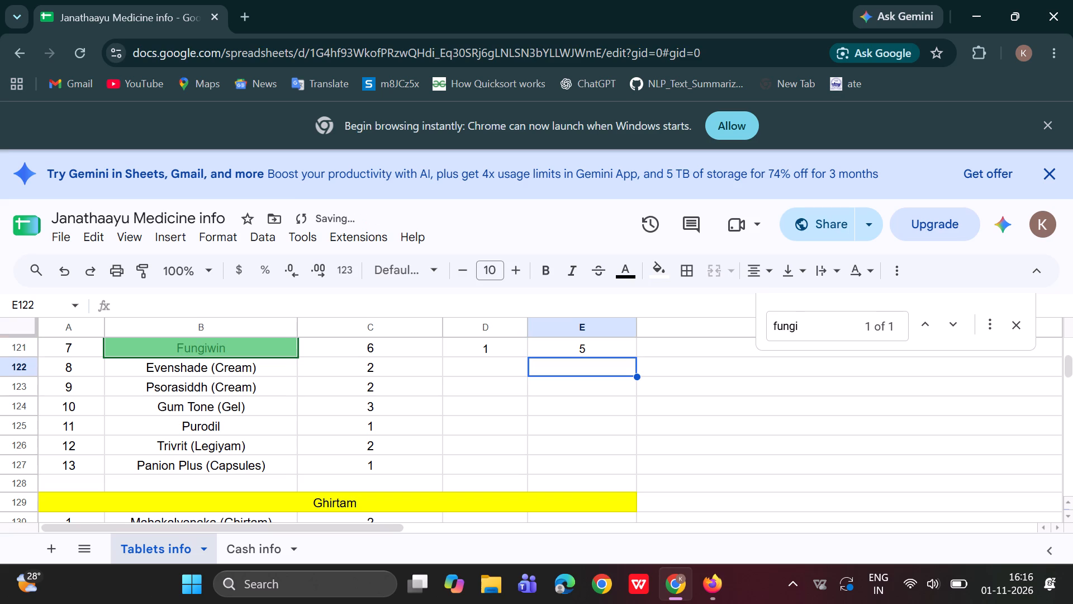
Find Kanchanara (Guggulu) by searching for kanchan and enter a sold quantity of 1 and an available quantity of 2.
{"action": "left_click", "coordinate": [833, 324]}
{"action": "key", "text": "BackSpace"}
{"action": "key", "text": "BackSpace"}
{"action": "key", "text": "BackSpace"}
{"action": "key", "text": "BackSpace"}
{"action": "key", "text": "BackSpace"}
{"action": "type", "text": "kanchan"}
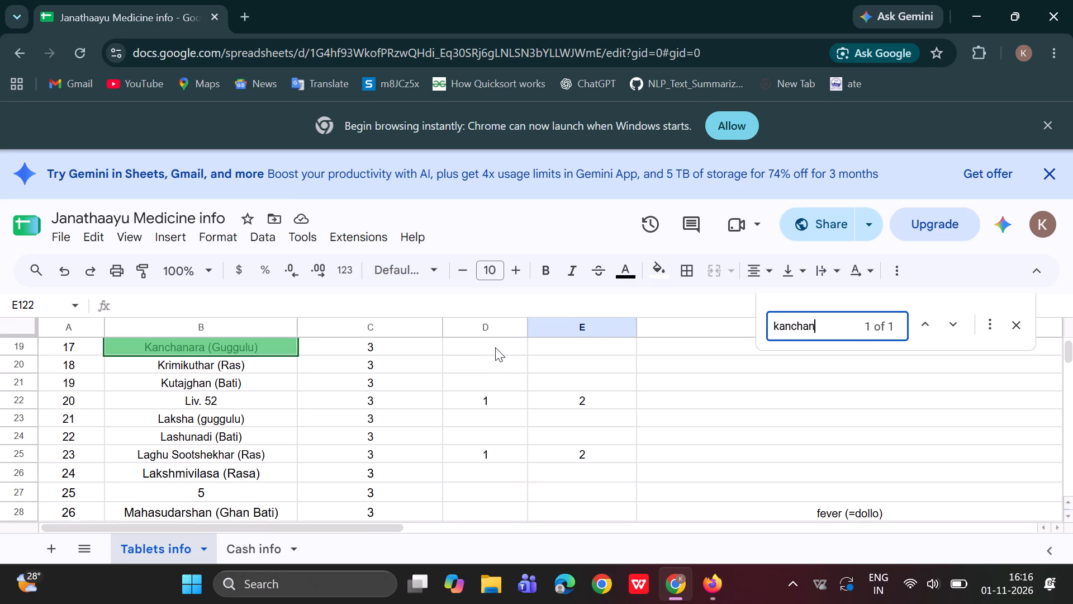
{"action": "left_click", "coordinate": [495, 347]}
{"action": "key", "text": "2"}
{"action": "key", "text": "BackSpace"}
{"action": "key", "text": "1"}
{"action": "key", "text": "Right"}
{"action": "key", "text": "2"}
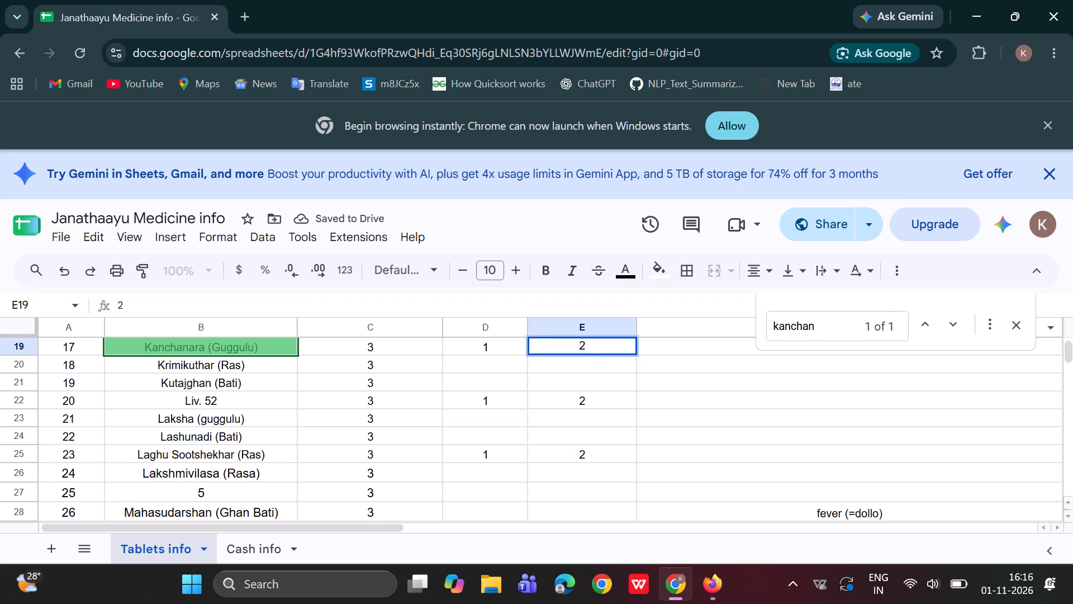
Replace the search term with panion and select the sold quantity cell of Panion, item 15.
{"action": "left_click", "coordinate": [828, 328]}
{"action": "key", "text": "BackSpace"}
{"action": "key", "text": "BackSpace"}
{"action": "key", "text": "BackSpace"}
{"action": "key", "text": "BackSpace"}
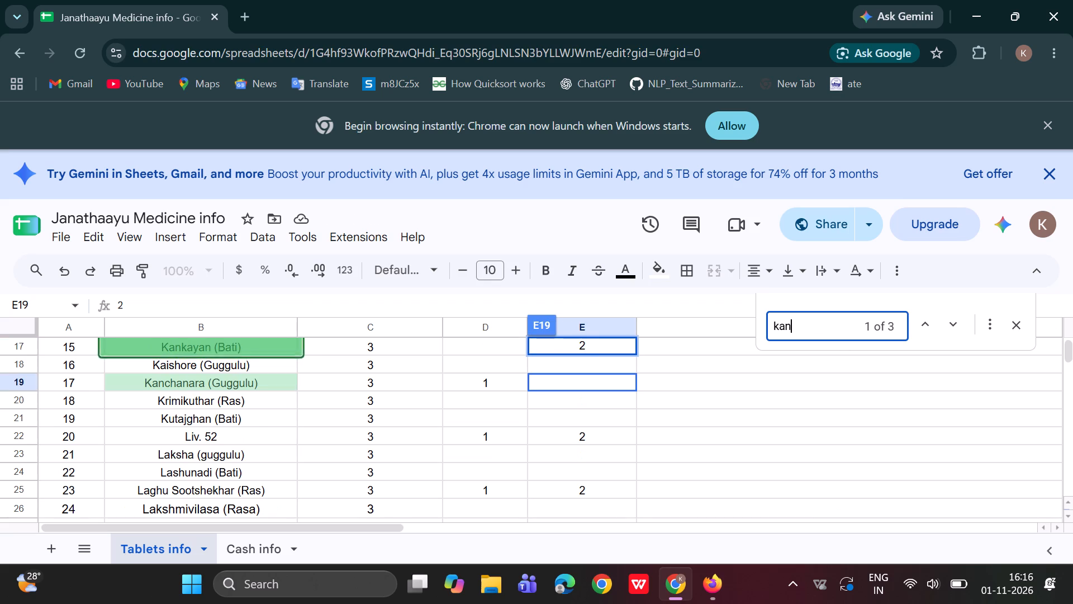
{"action": "left_click", "coordinate": [822, 442]}
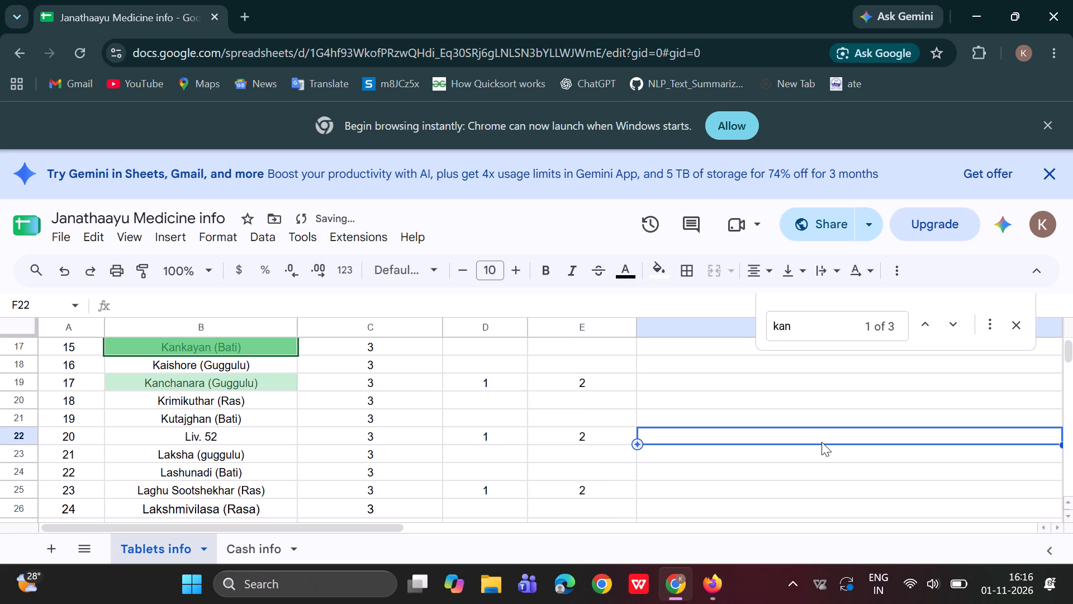
{"action": "left_click", "coordinate": [835, 324]}
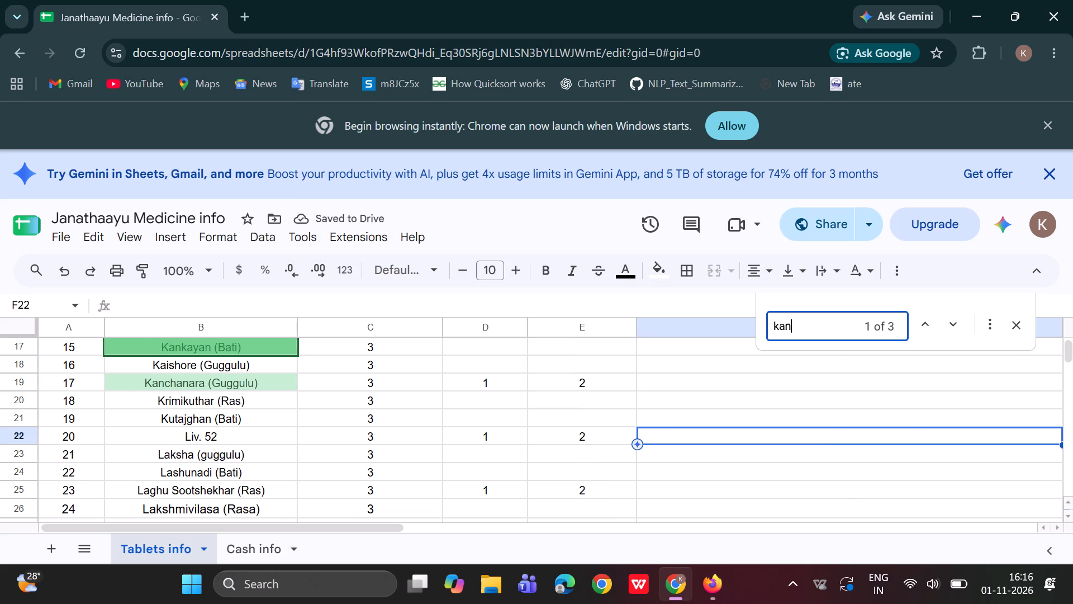
{"action": "key", "text": "BackSpace"}
{"action": "key", "text": "BackSpace"}
{"action": "key", "text": "BackSpace"}
{"action": "type", "text": "panion"}
{"action": "left_click", "coordinate": [500, 511]}
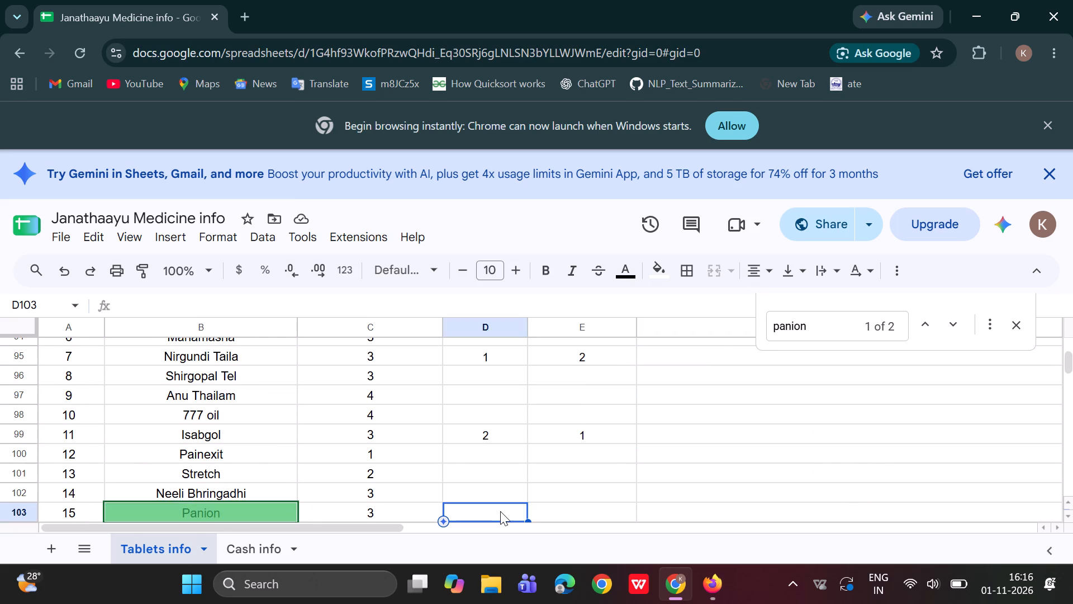
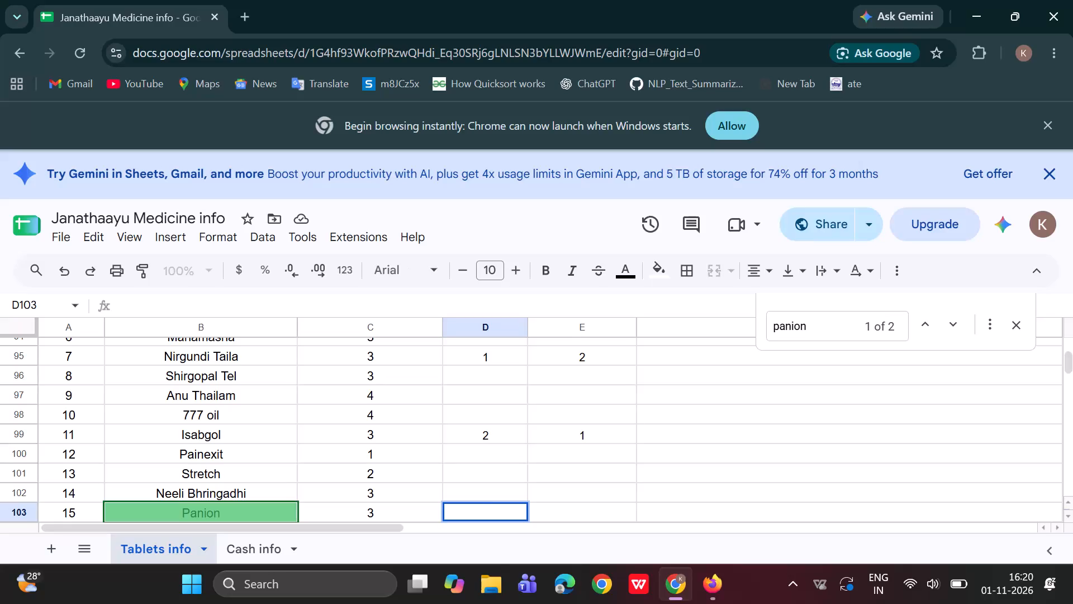
Go to the next panion match, Panion Plus (Capsules), and change its column C quantity to 10.
{"action": "left_click", "coordinate": [826, 331]}
{"action": "key", "text": "Return"}
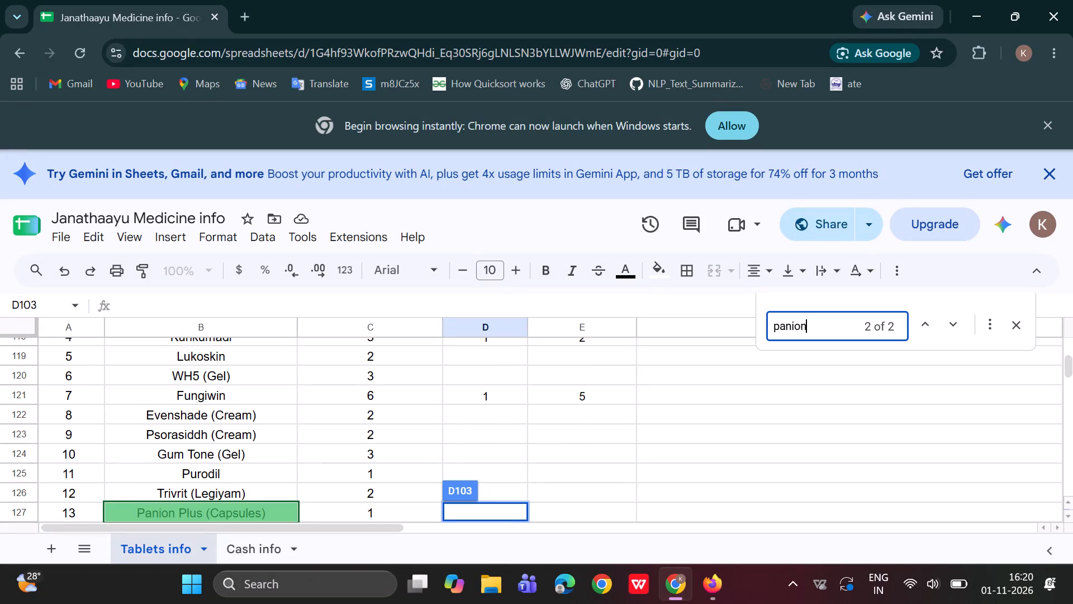
{"action": "left_click", "coordinate": [496, 513]}
{"action": "left_click", "coordinate": [417, 510]}
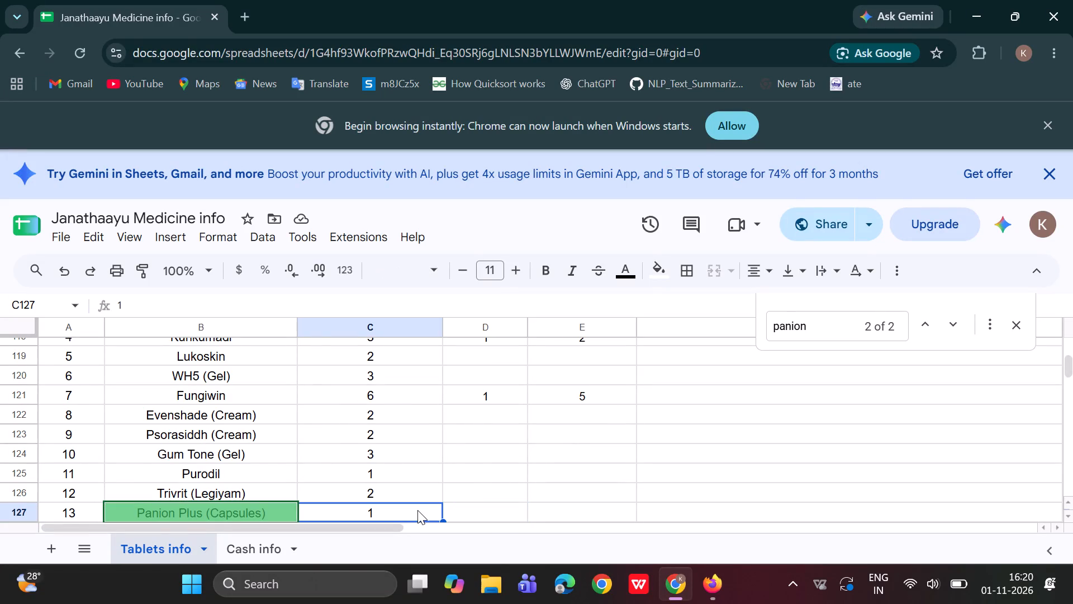
{"action": "left_click", "coordinate": [417, 510]}
{"action": "key", "text": "BackSpace"}
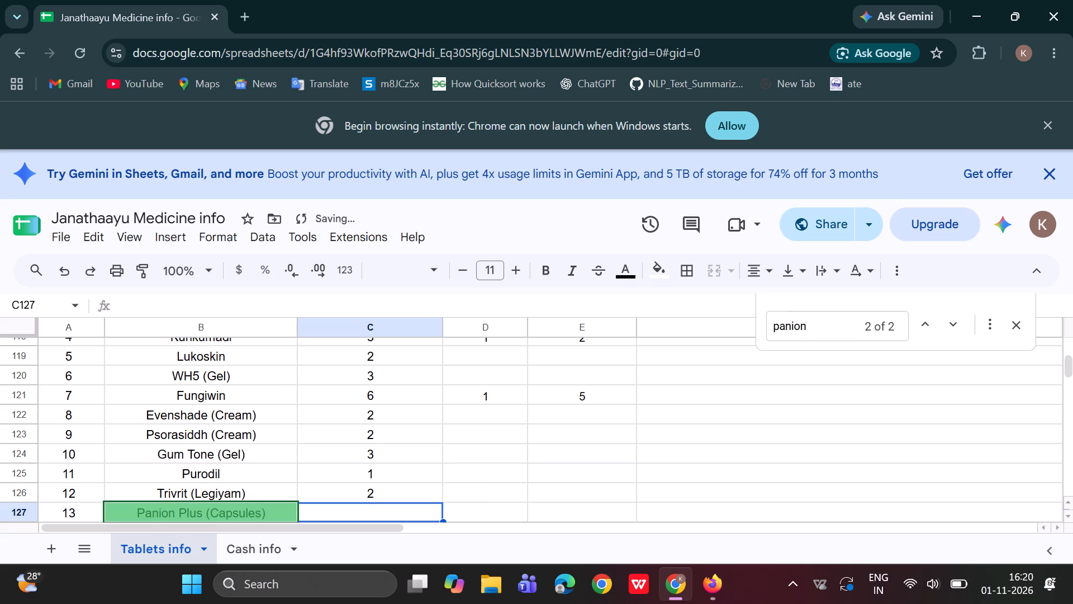
{"action": "type", "text": "10"}
{"action": "key", "text": "Right"}
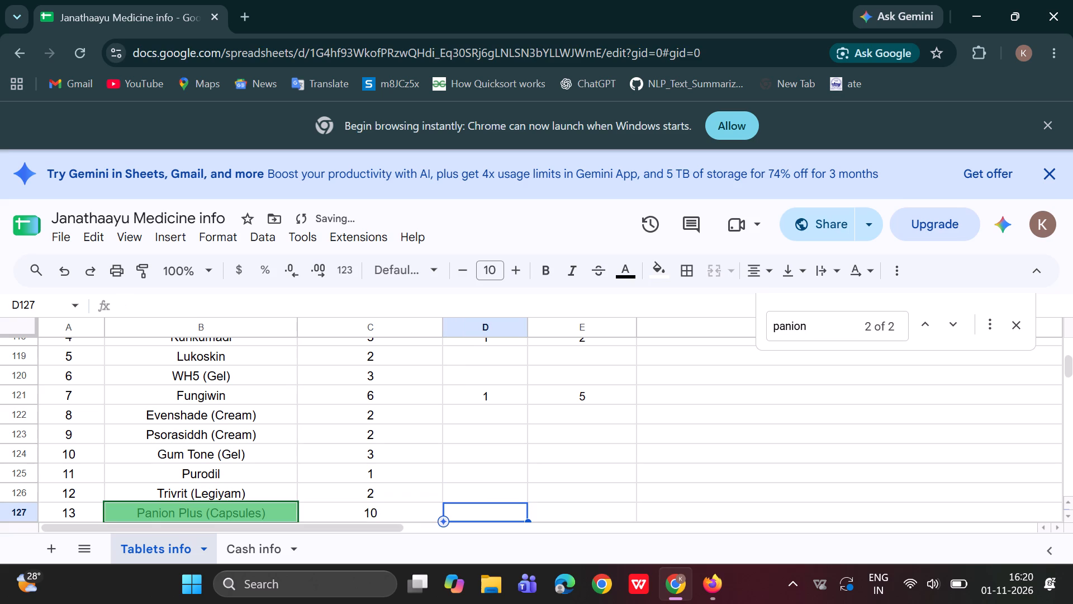
Enter a sold quantity of 4 and an available quantity of 6 for Panion Plus (Capsules), and close the search.
{"action": "key", "text": "4"}
{"action": "key", "text": "Right"}
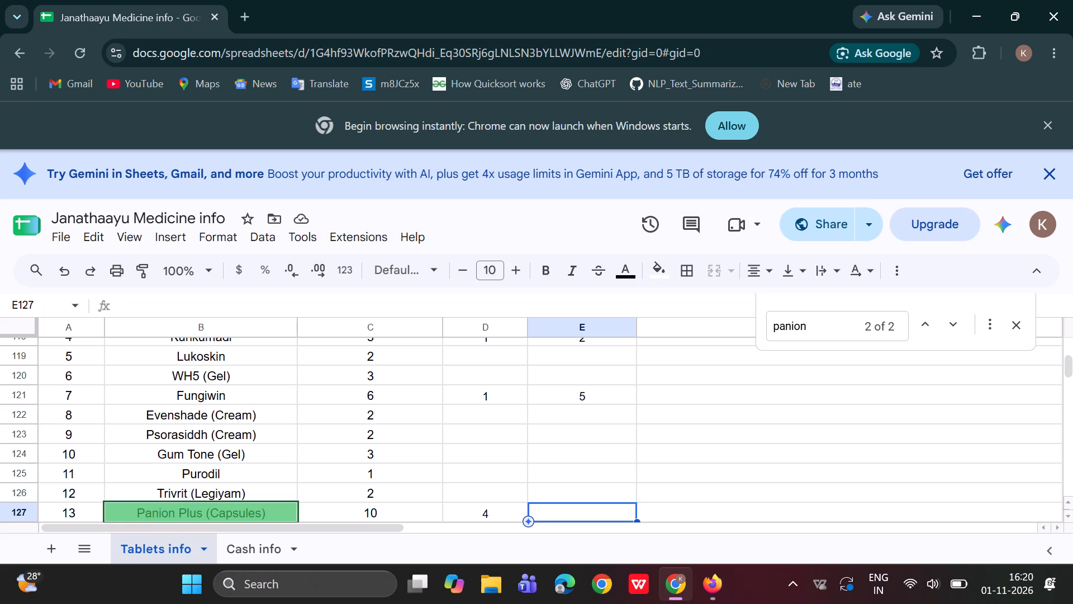
{"action": "key", "text": "6"}
{"action": "key", "text": "Down"}
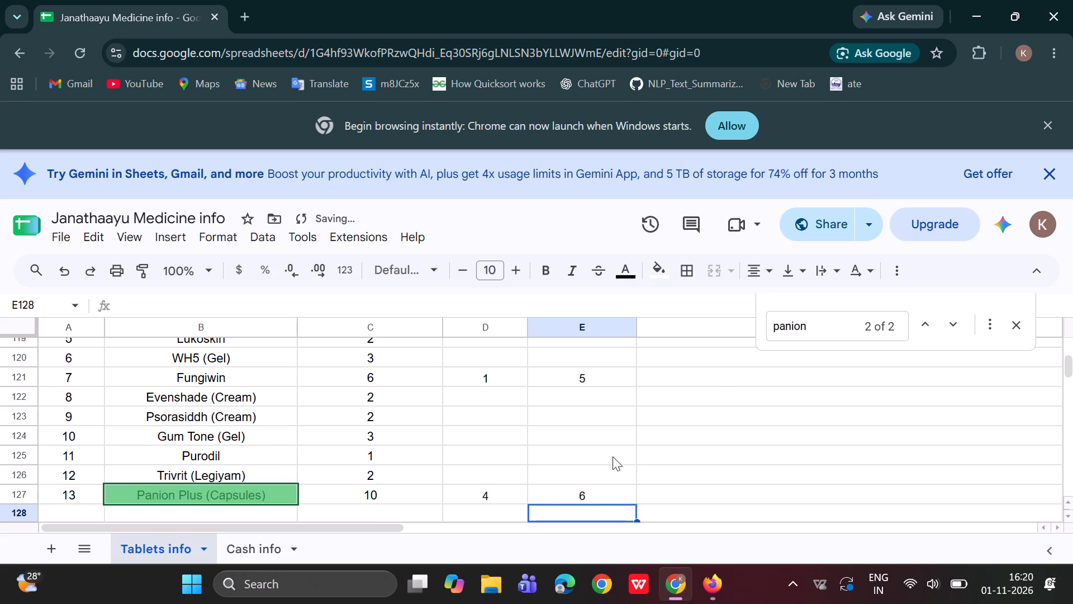
{"action": "left_click", "coordinate": [1014, 323]}
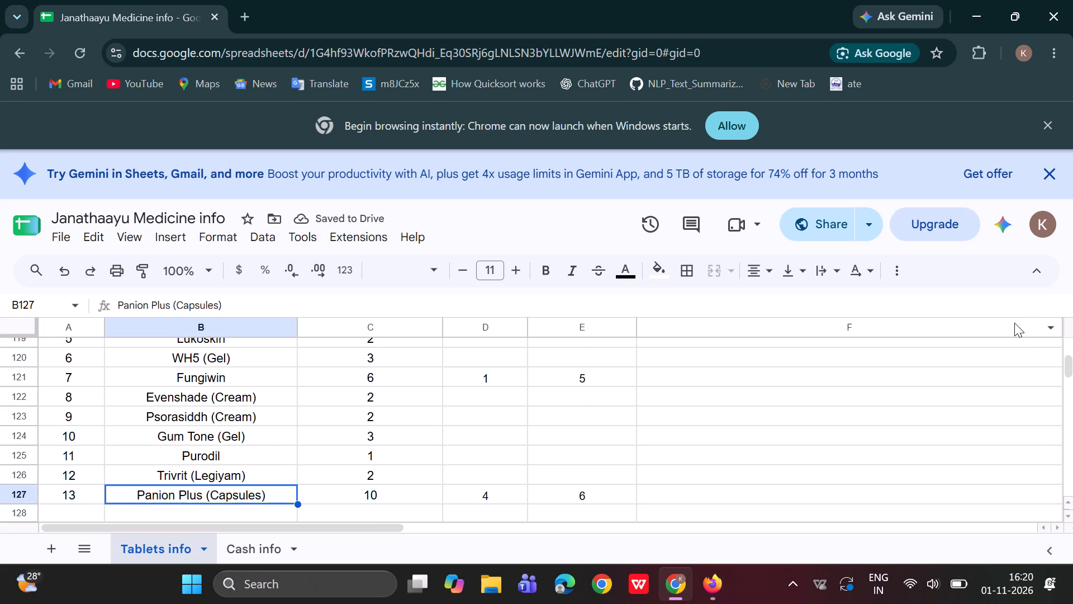
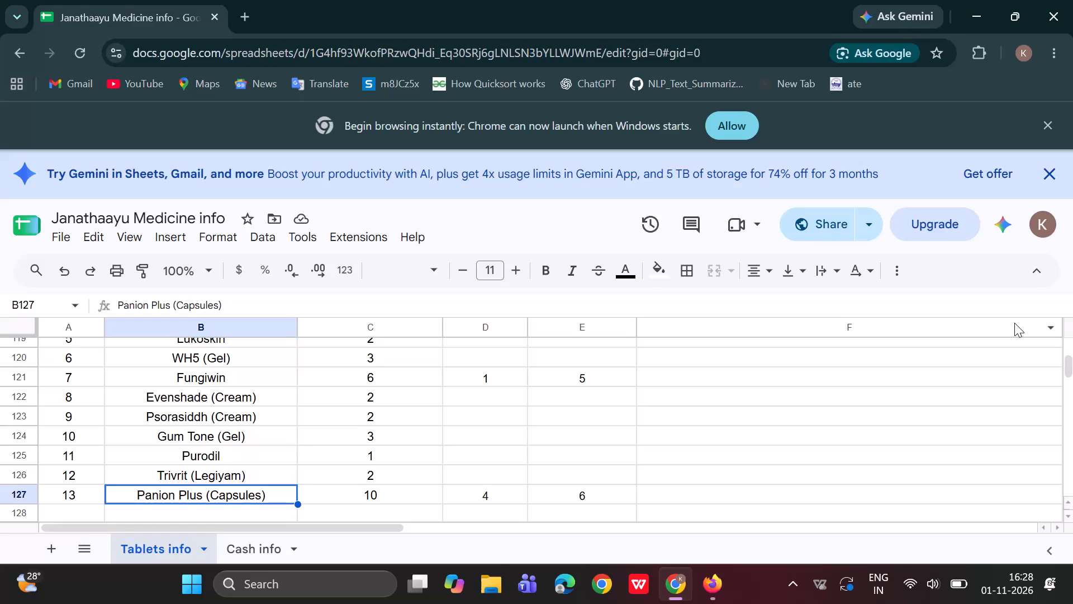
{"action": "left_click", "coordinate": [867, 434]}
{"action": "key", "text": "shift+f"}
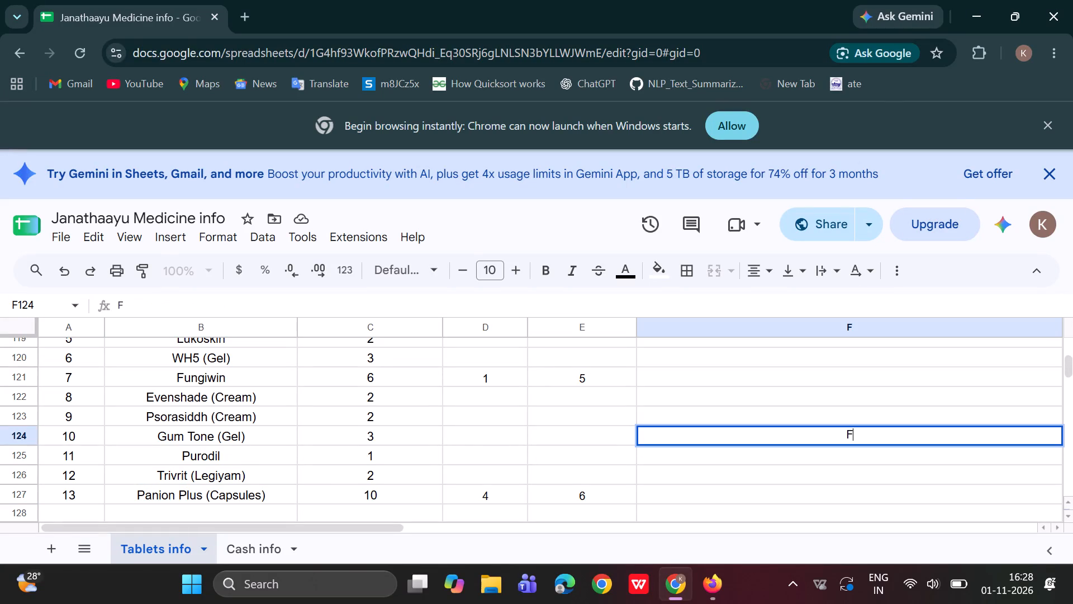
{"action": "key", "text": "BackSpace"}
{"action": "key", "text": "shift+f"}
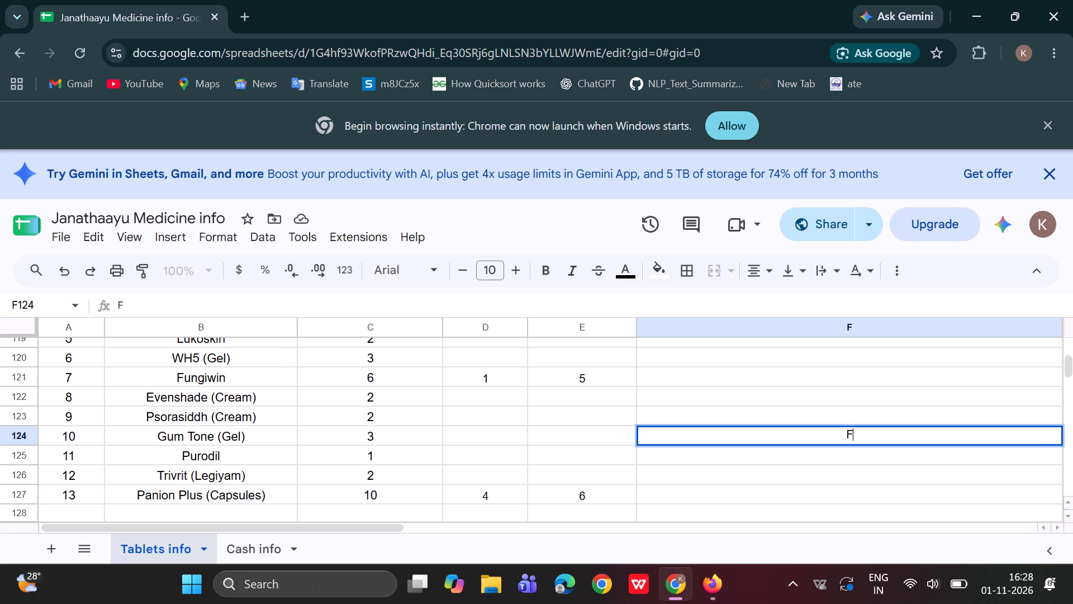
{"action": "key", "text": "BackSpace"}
Search the sheet for swasa and enter a sold quantity of 1 and an available quantity of 1 for Swasamrutham Cough Syrup.
{"action": "key", "text": "ctrl+f"}
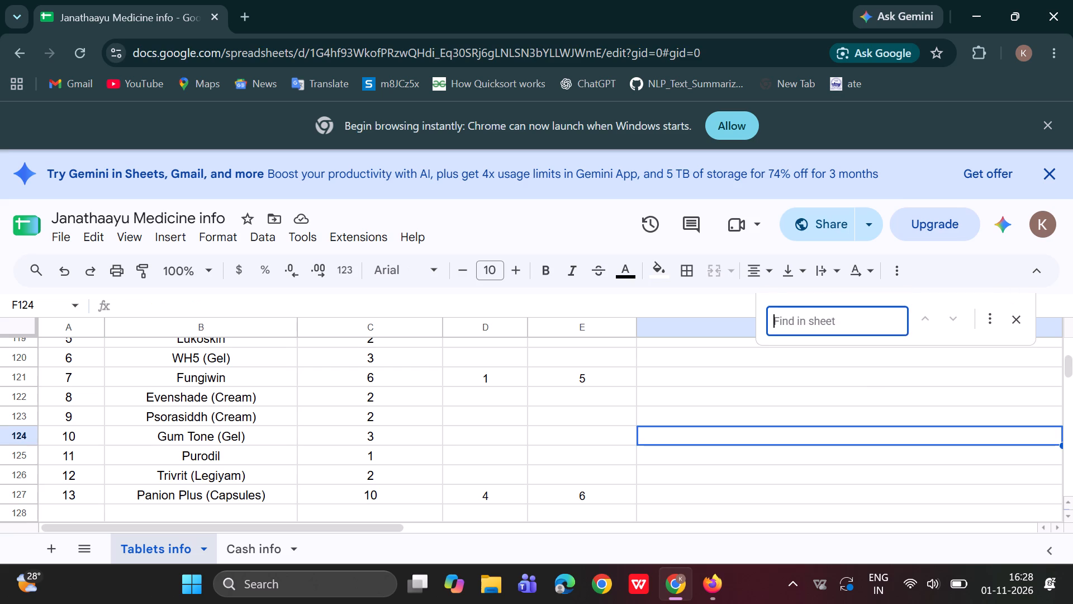
{"action": "type", "text": "swasa"}
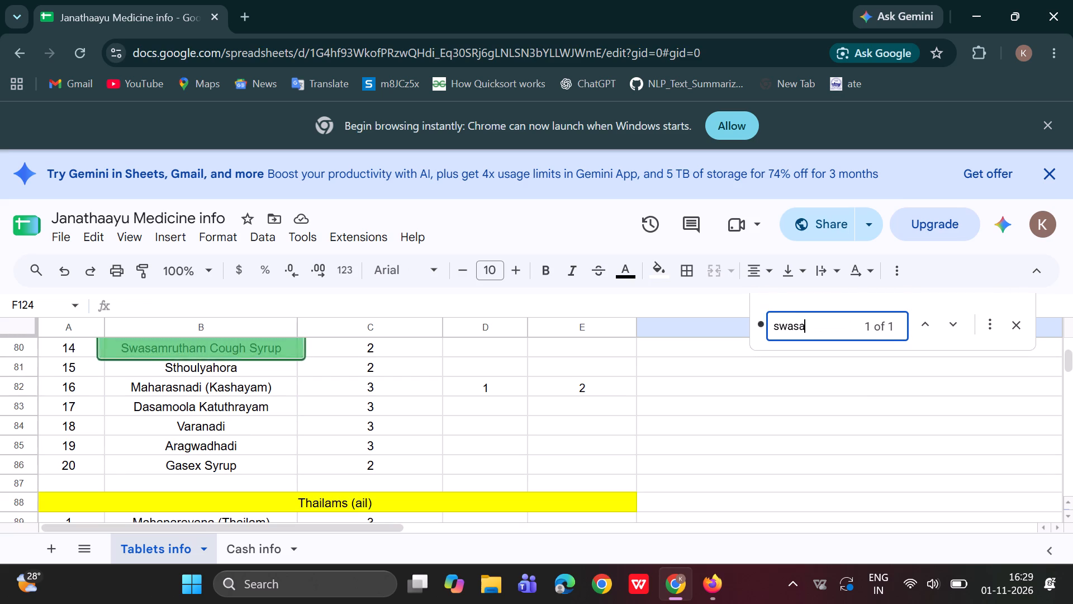
{"action": "left_click", "coordinate": [486, 346]}
{"action": "key", "text": "1"}
{"action": "key", "text": "Right"}
{"action": "key", "text": "1"}
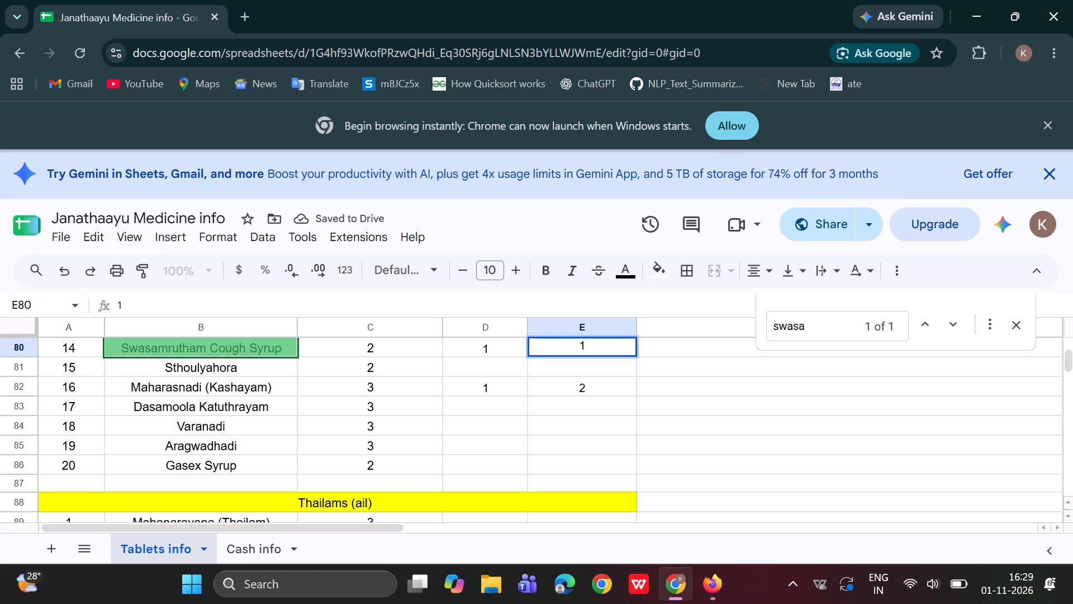
{"action": "left_click", "coordinate": [857, 327]}
{"action": "key", "text": "BackSpace"}
{"action": "key", "text": "BackSpace"}
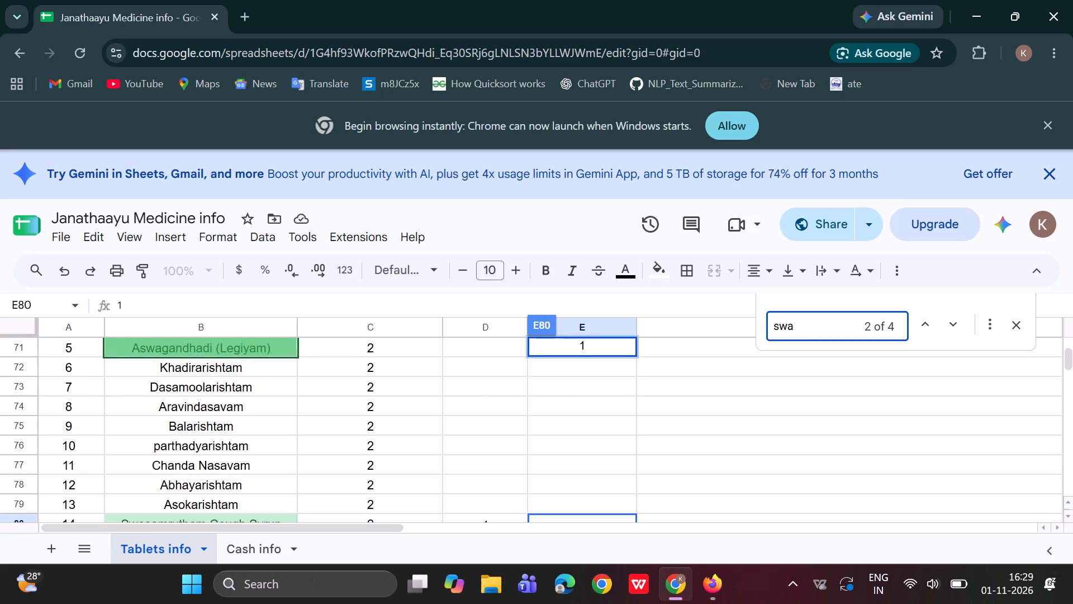
{"action": "left_click", "coordinate": [792, 496]}
{"action": "scroll", "coordinate": [792, 496], "scroll_direction": "down", "scroll_amount": 1}
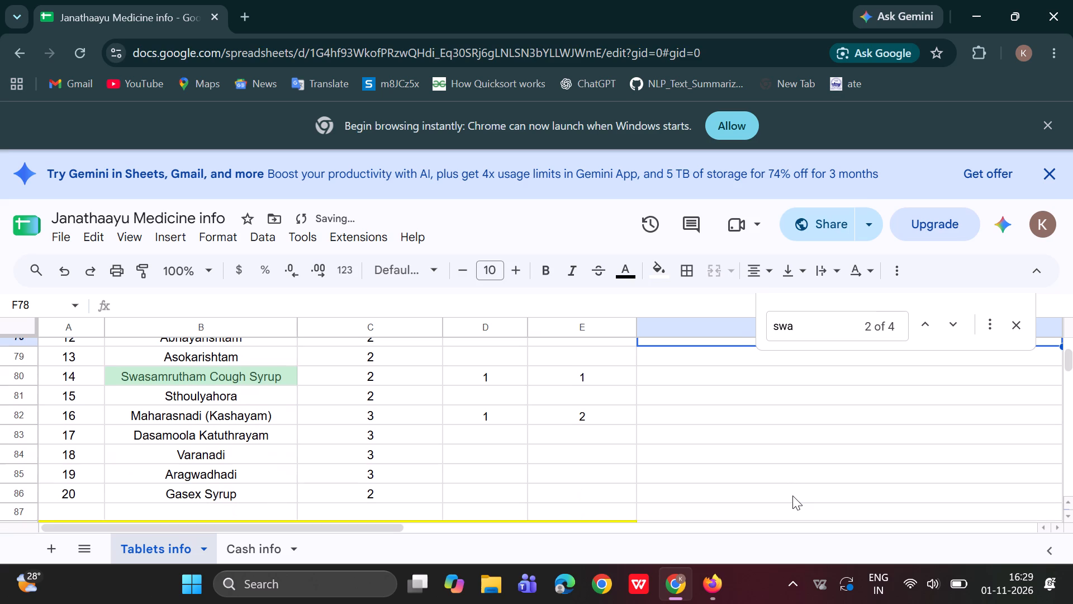
{"action": "scroll", "coordinate": [792, 496], "scroll_direction": "down", "scroll_amount": 1}
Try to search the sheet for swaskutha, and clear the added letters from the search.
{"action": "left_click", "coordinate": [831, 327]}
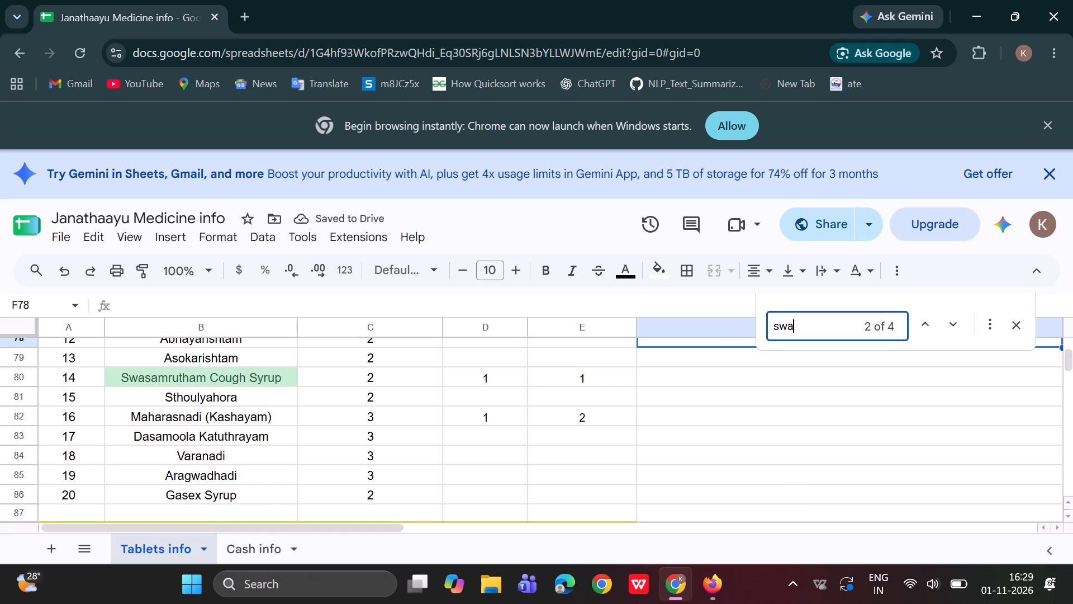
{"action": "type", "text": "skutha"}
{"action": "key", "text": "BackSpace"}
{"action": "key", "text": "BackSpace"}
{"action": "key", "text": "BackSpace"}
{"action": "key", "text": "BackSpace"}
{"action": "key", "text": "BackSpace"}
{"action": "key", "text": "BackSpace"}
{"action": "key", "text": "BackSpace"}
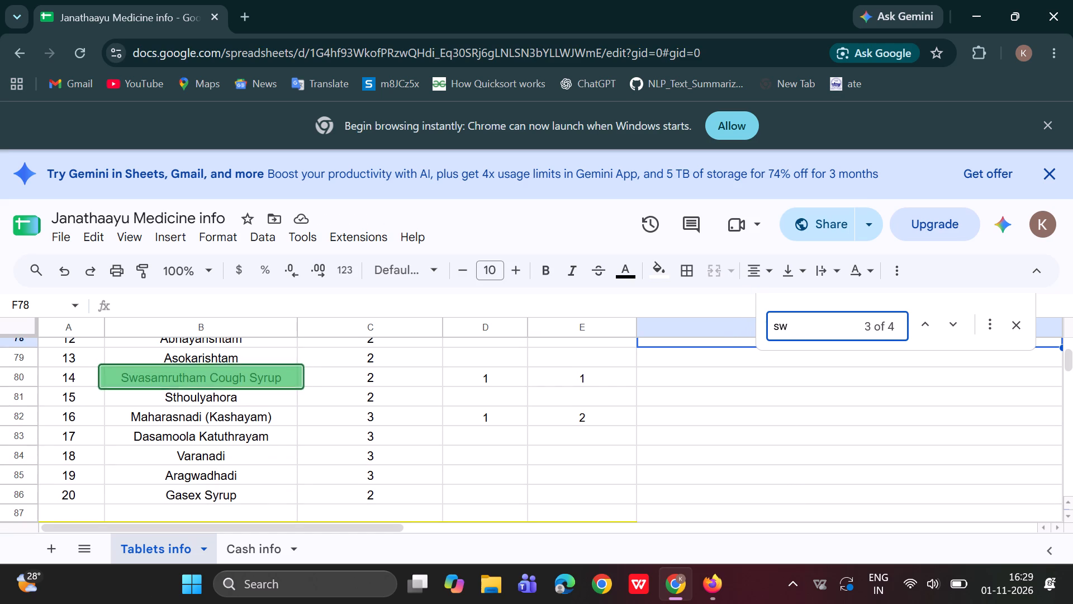
Search for shwas, enter a sold quantity of 1 and an available quantity of 2 for Shwaskuthar (Ras), and close the search.
{"action": "key", "text": "BackSpace"}
{"action": "type", "text": "hwas"}
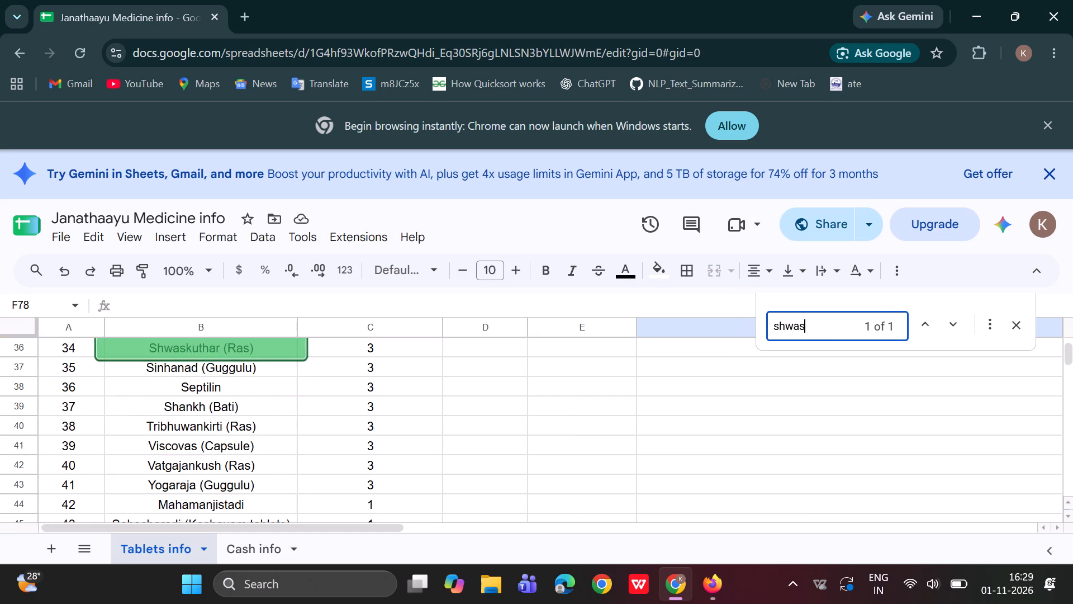
{"action": "left_click", "coordinate": [488, 340]}
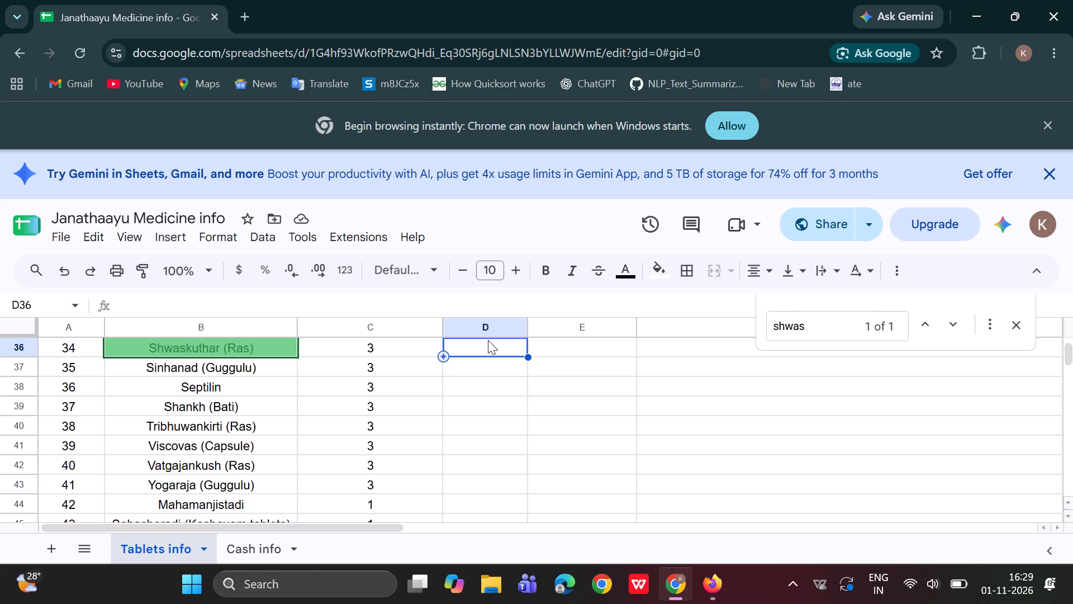
{"action": "key", "text": "1"}
{"action": "key", "text": "Right"}
{"action": "key", "text": "2"}
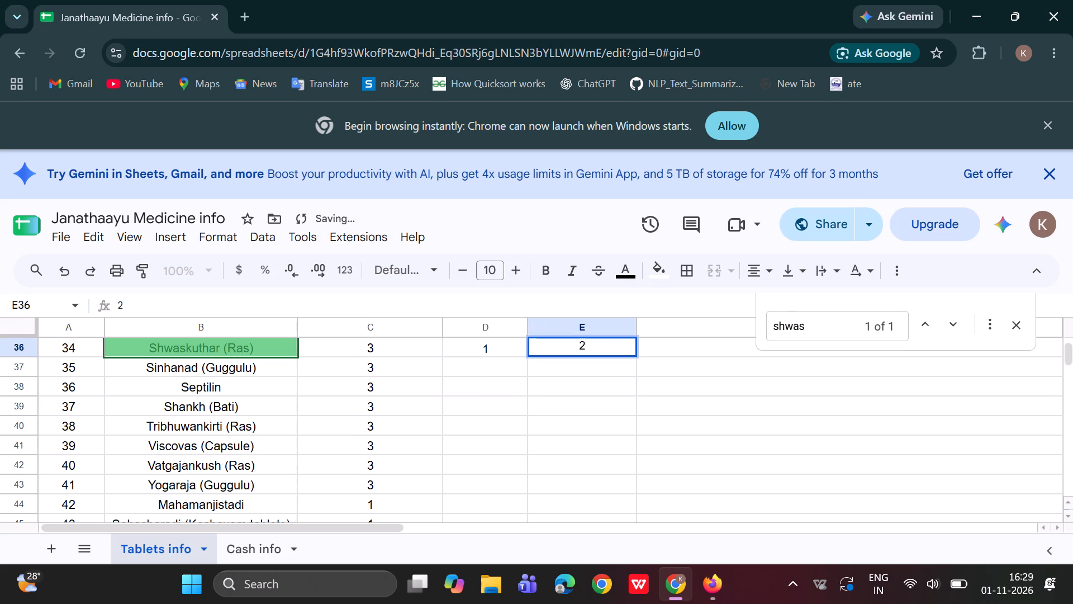
{"action": "left_click", "coordinate": [548, 429]}
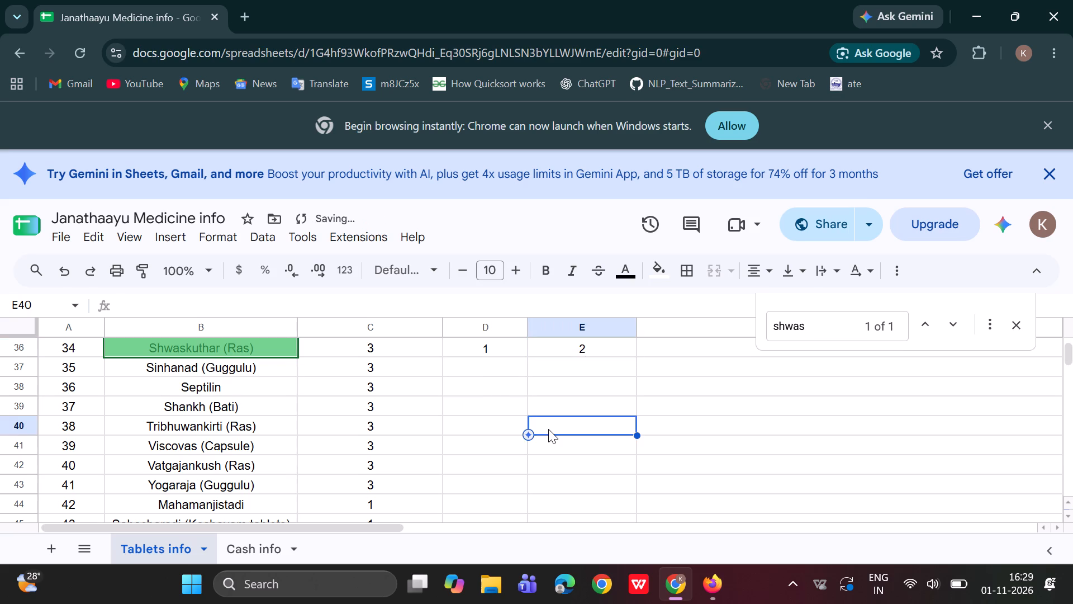
{"action": "left_click", "coordinate": [1013, 323]}
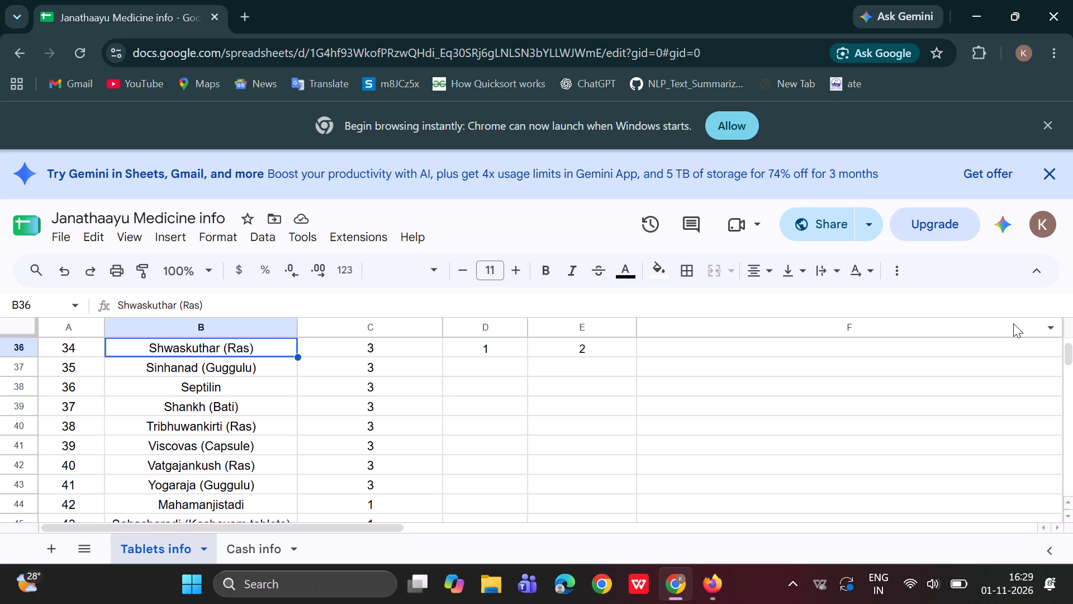
Search the sheet for Bio, change Biogest's column C quantity to 10 and enter a sold quantity of 3.
{"action": "left_click", "coordinate": [847, 413]}
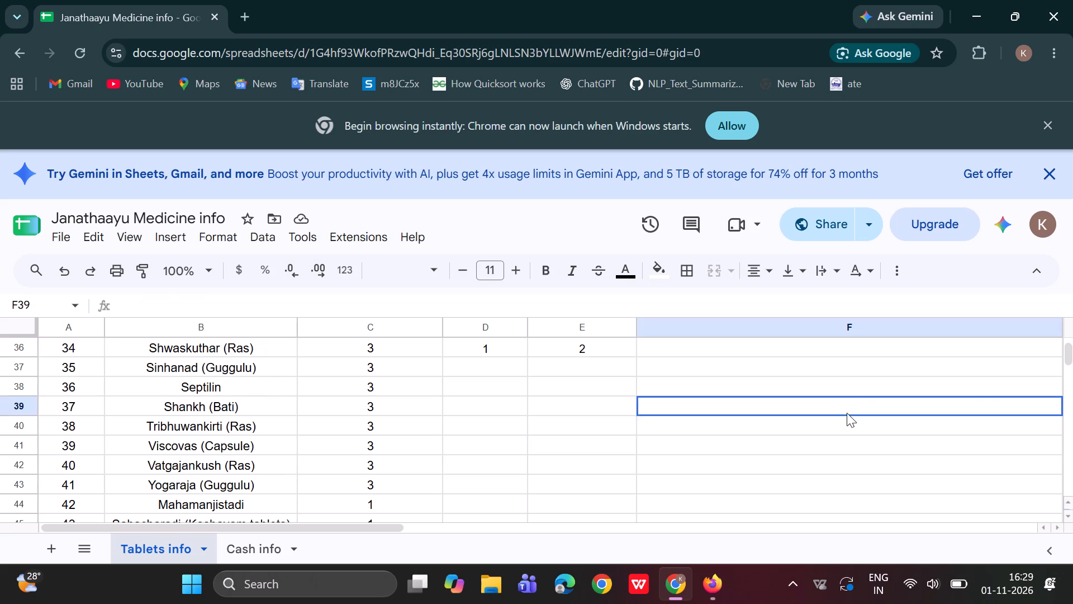
{"action": "key", "text": "ctrl+f"}
{"action": "type", "text": "Bio"}
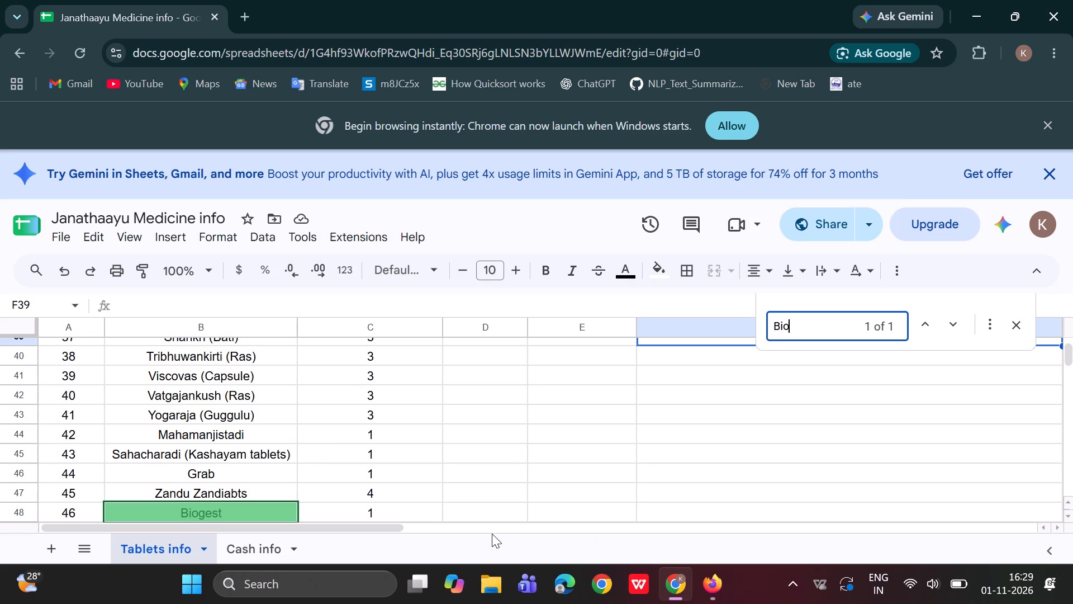
{"action": "left_click", "coordinate": [487, 514]}
{"action": "left_click", "coordinate": [410, 511]}
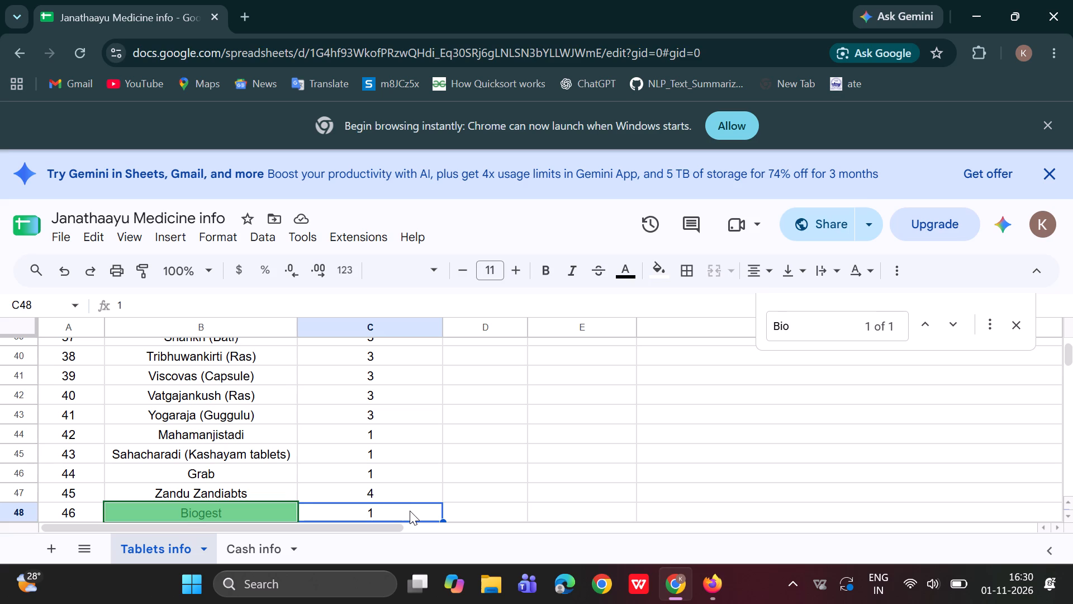
{"action": "key", "text": "BackSpace"}
{"action": "type", "text": "10"}
{"action": "key", "text": "Right"}
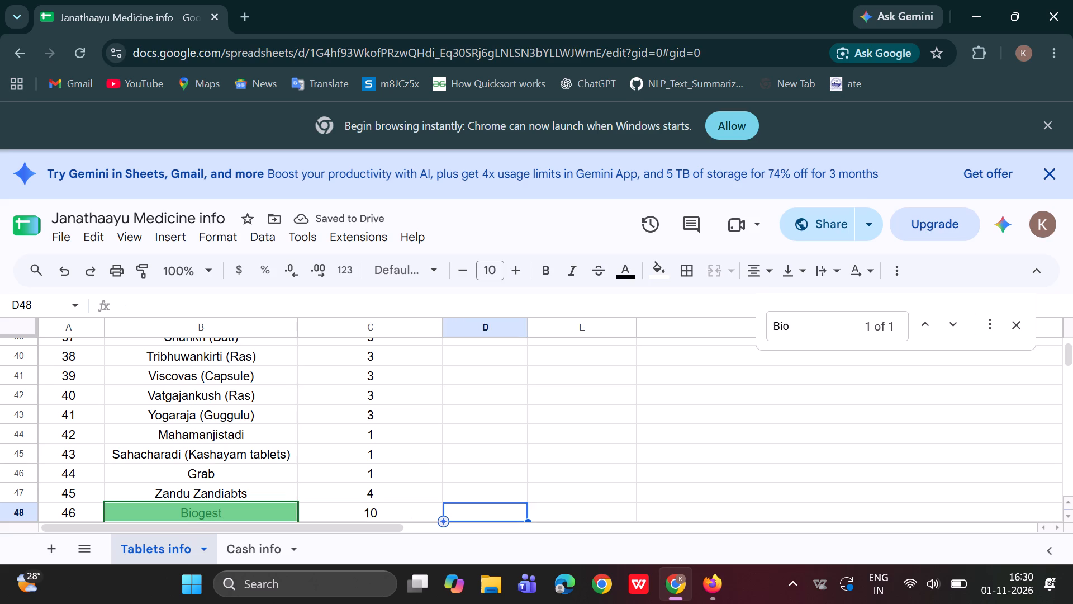
{"action": "key", "text": "3"}
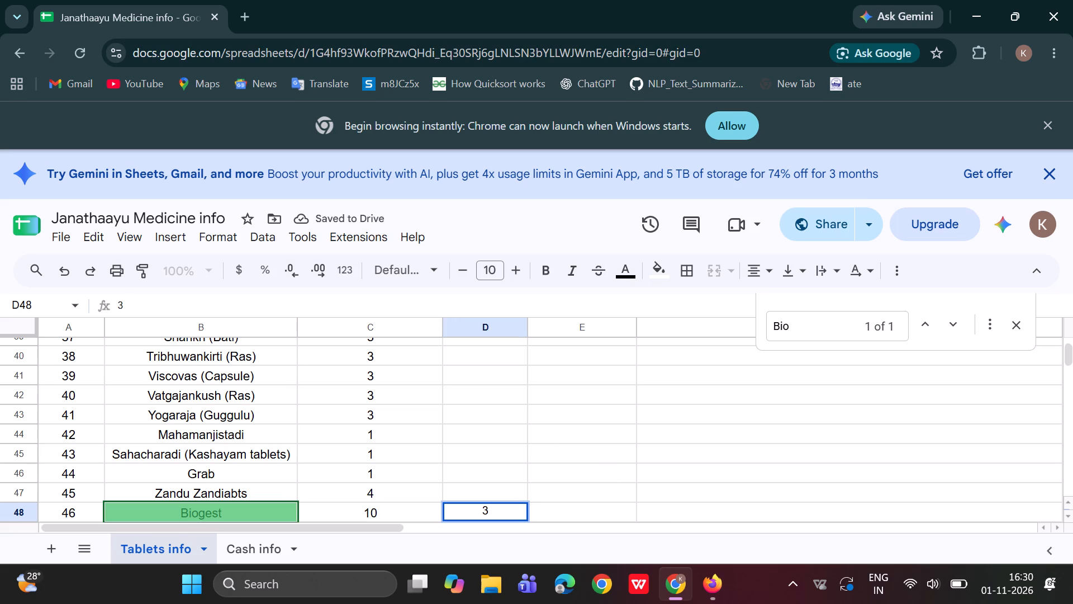
{"action": "left_click", "coordinate": [662, 513]}
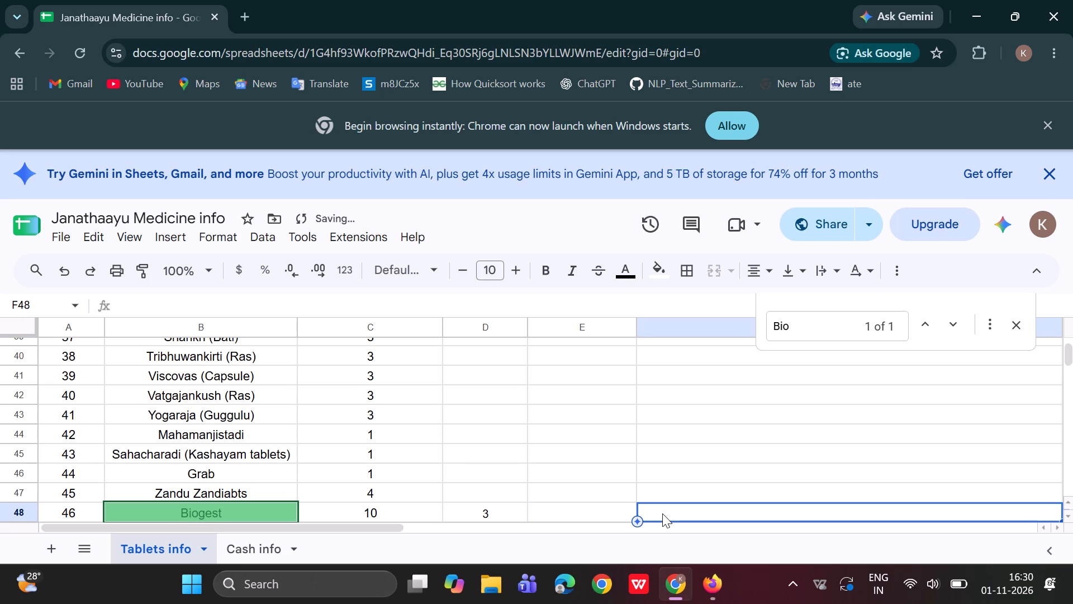
Search for cepha, enter a sold quantity of 1 for Cephagraine, try to enter an available quantity of 2, and close the search.
{"action": "left_click", "coordinate": [825, 331]}
{"action": "key", "text": "BackSpace"}
{"action": "key", "text": "BackSpace"}
{"action": "key", "text": "BackSpace"}
{"action": "type", "text": "cepha"}
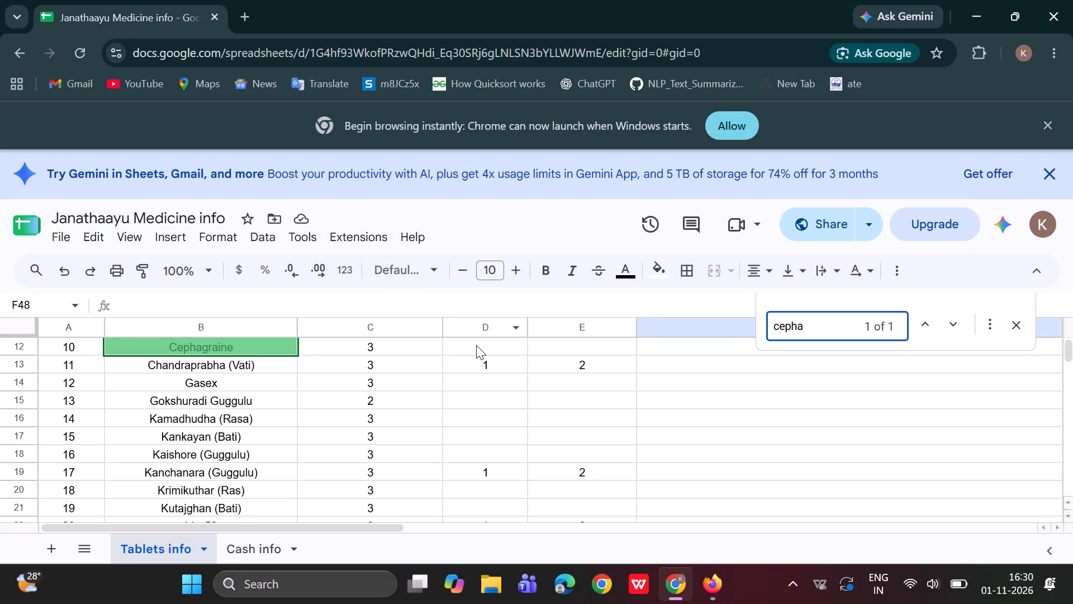
{"action": "left_click", "coordinate": [476, 345]}
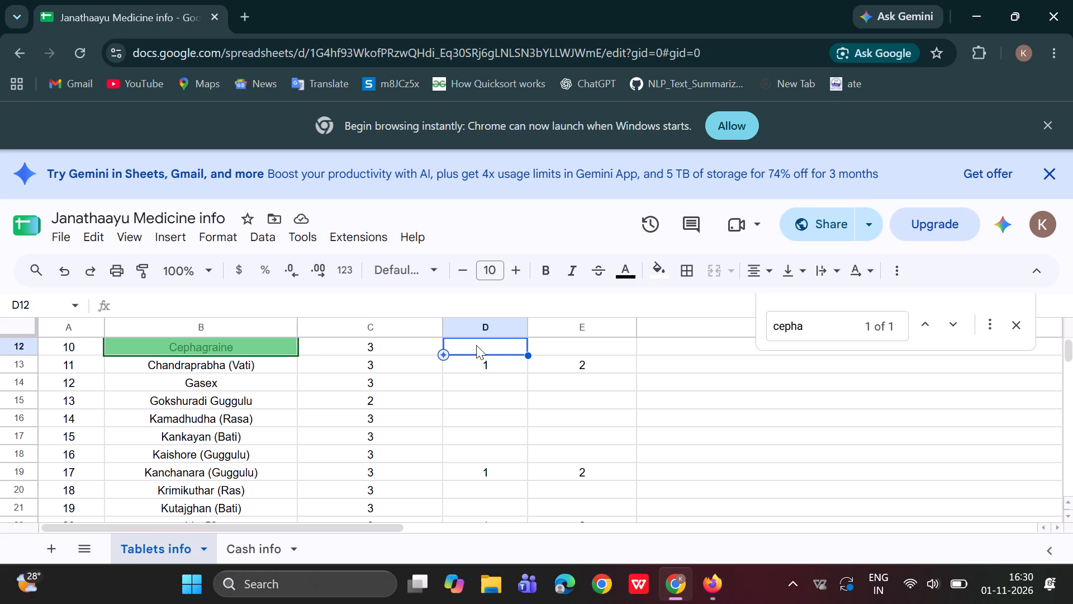
{"action": "key", "text": "1"}
{"action": "key", "text": "Right"}
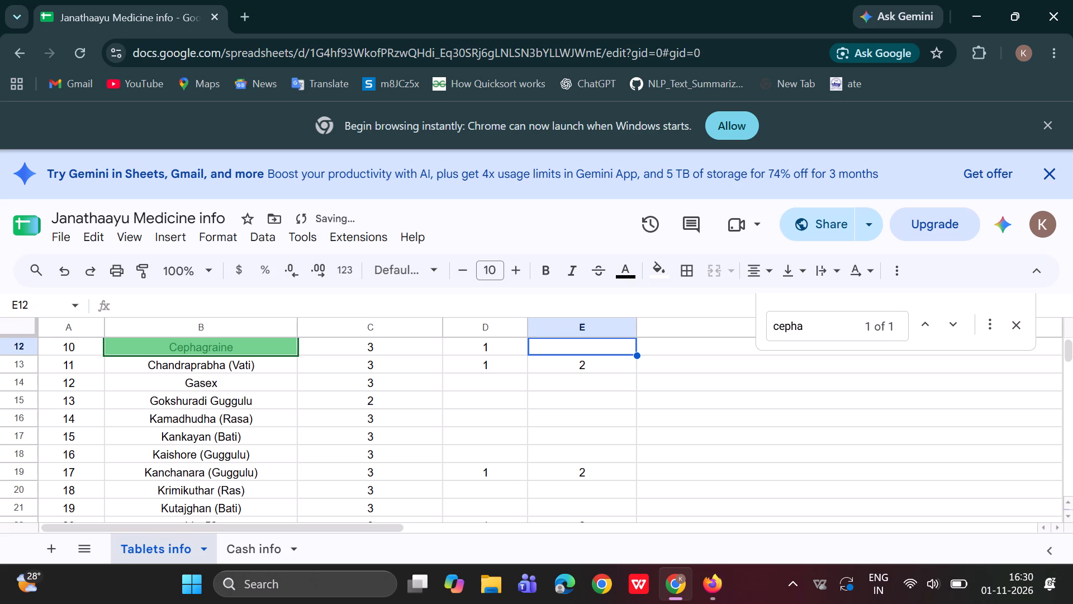
{"action": "key", "text": "2"}
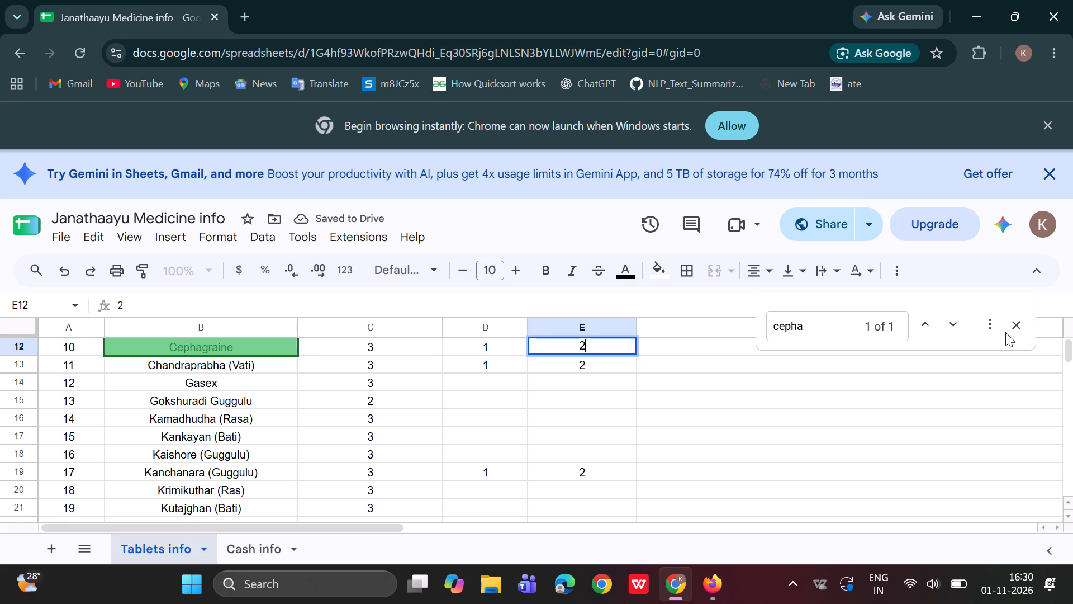
{"action": "left_click", "coordinate": [1014, 327]}
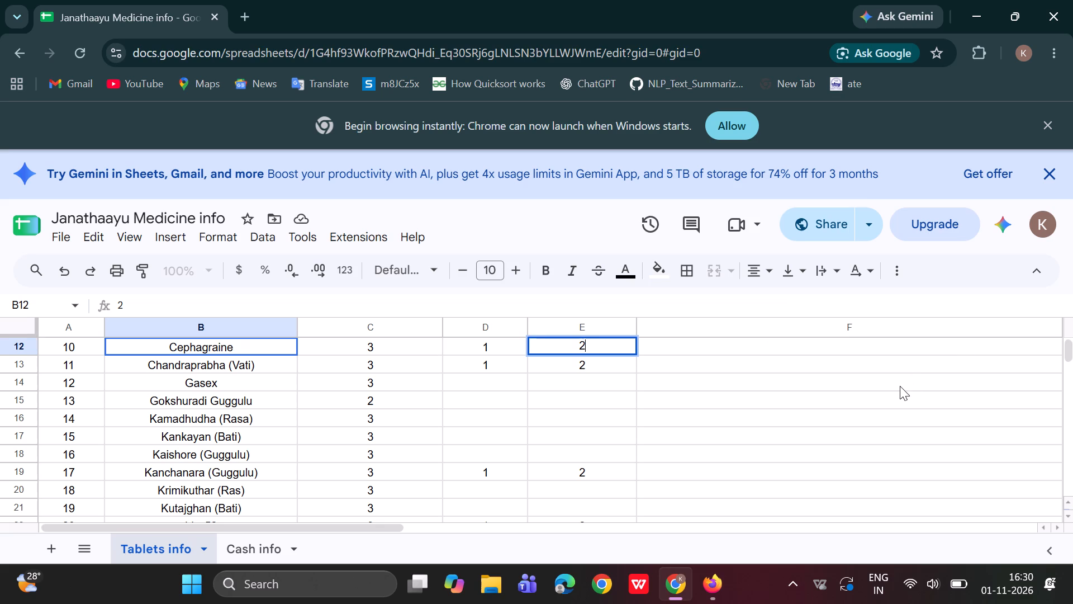
Search the sheet for avip to check the recorded quantities of Avipattikara.
{"action": "key", "text": "ctrl+f"}
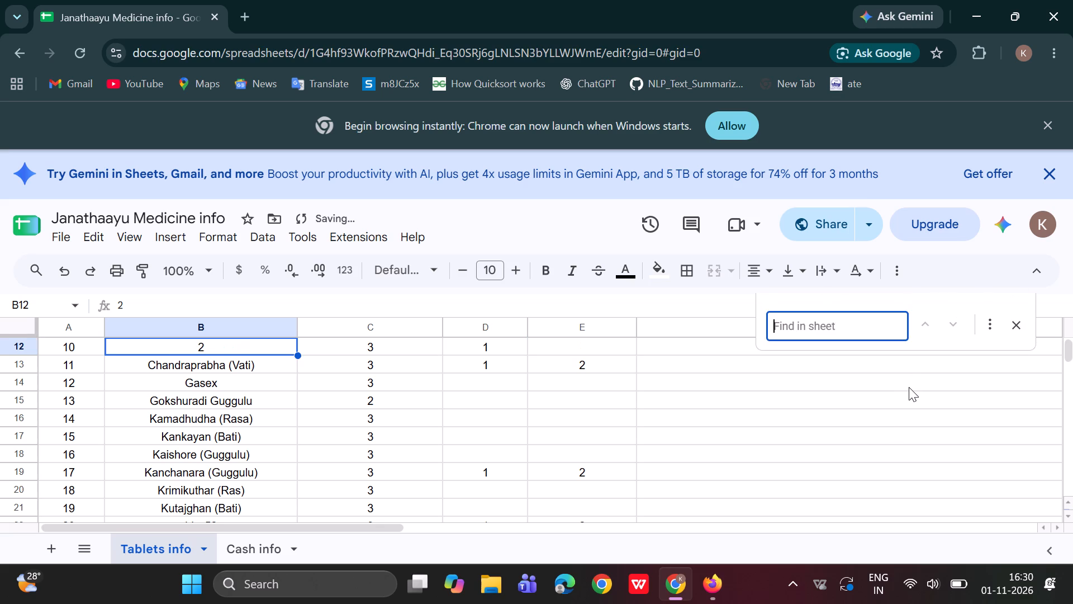
{"action": "type", "text": "avip"}
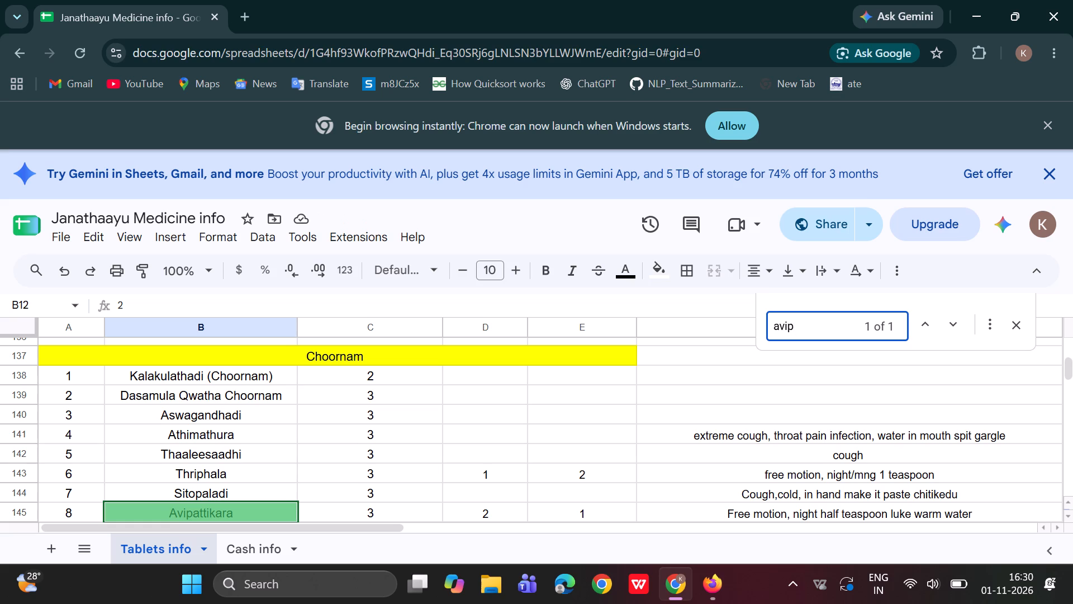
Search the sheet for sallaki, and try the alternative spelling shalla.
{"action": "key", "text": "BackSpace"}
{"action": "key", "text": "BackSpace"}
{"action": "key", "text": "BackSpace"}
{"action": "key", "text": "BackSpace"}
{"action": "type", "text": "sallaki"}
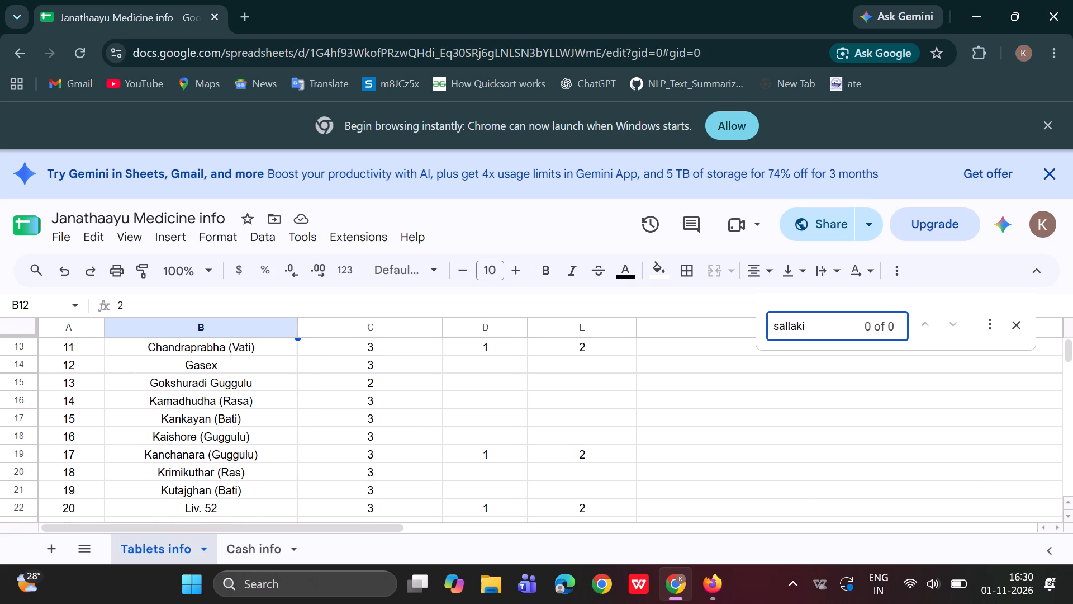
{"action": "key", "text": "BackSpace"}
{"action": "key", "text": "BackSpace"}
{"action": "key", "text": "BackSpace"}
{"action": "key", "text": "BackSpace"}
{"action": "key", "text": "BackSpace"}
{"action": "key", "text": "BackSpace"}
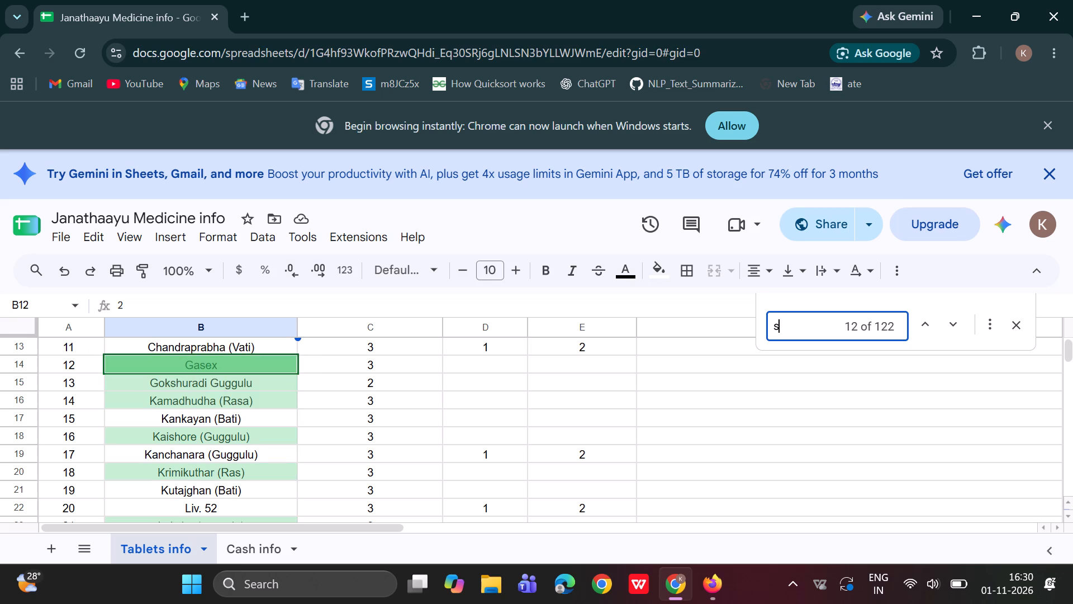
{"action": "type", "text": "ha"}
{"action": "type", "text": "lla"}
{"action": "type", "text": "\\\\\\"}
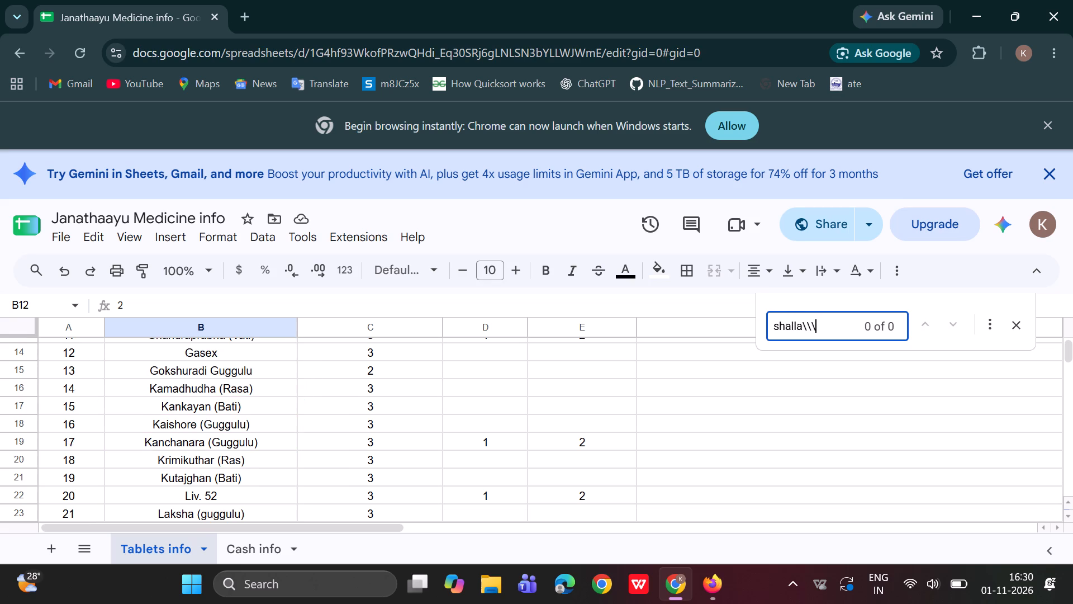
Replace the current search text with Sallaki and search the sheet for it.
{"action": "key", "text": "BackSpace"}
{"action": "key", "text": "BackSpace"}
{"action": "key", "text": "BackSpace"}
{"action": "key", "text": "BackSpace"}
{"action": "key", "text": "BackSpace"}
{"action": "key", "text": "BackSpace"}
{"action": "key", "text": "BackSpace"}
{"action": "key", "text": "BackSpace"}
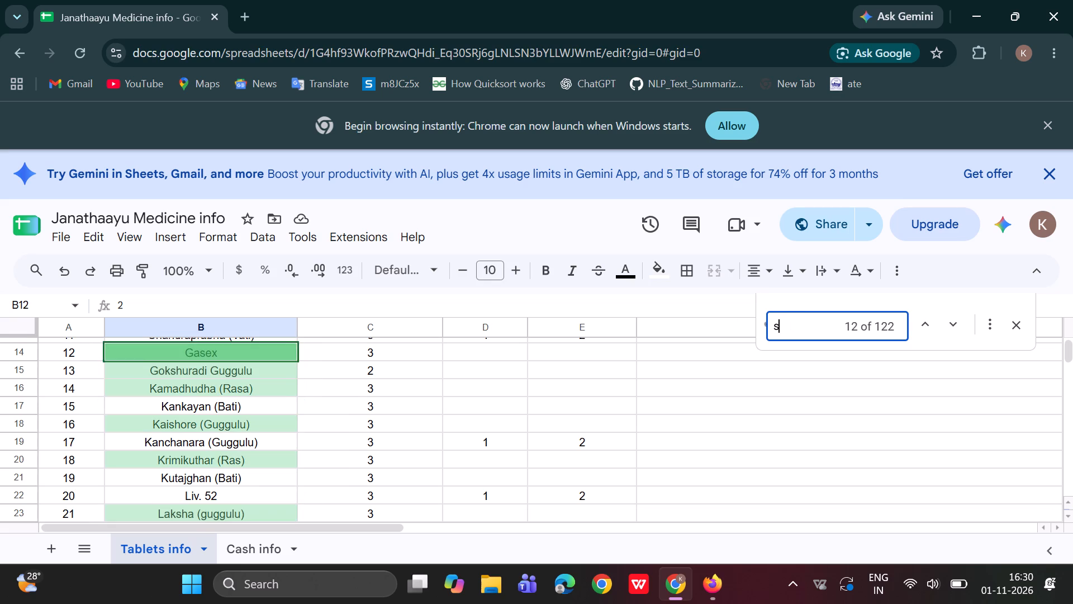
{"action": "key", "text": "BackSpace"}
{"action": "type", "text": "Sallaki"}
{"action": "key", "text": "Return"}
{"action": "key", "text": "Return"}
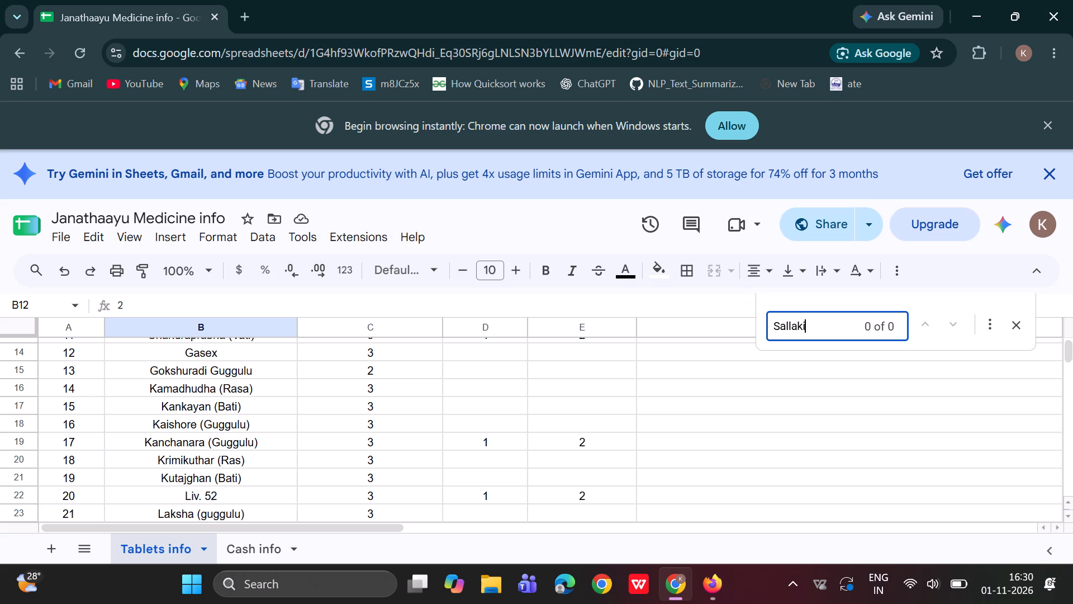
Shorten the search term to laki, look for matches in the medicine names, and close the search.
{"action": "left_click", "coordinate": [789, 320]}
{"action": "key", "text": "BackSpace"}
{"action": "key", "text": "BackSpace"}
{"action": "key", "text": "BackSpace"}
{"action": "key", "text": "Return"}
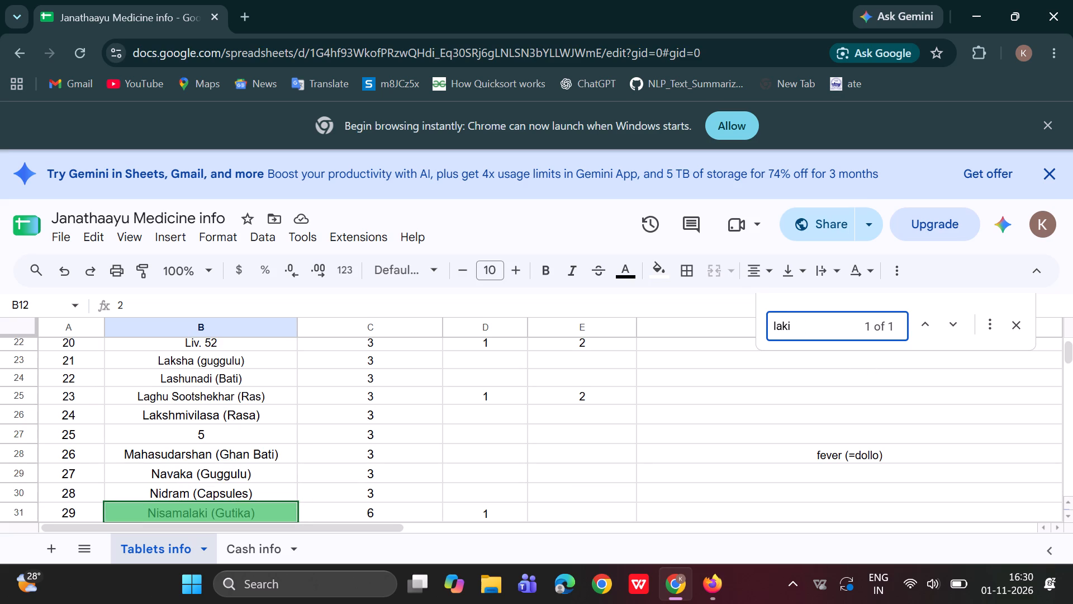
{"action": "key", "text": "Return"}
{"action": "left_click", "coordinate": [1011, 325]}
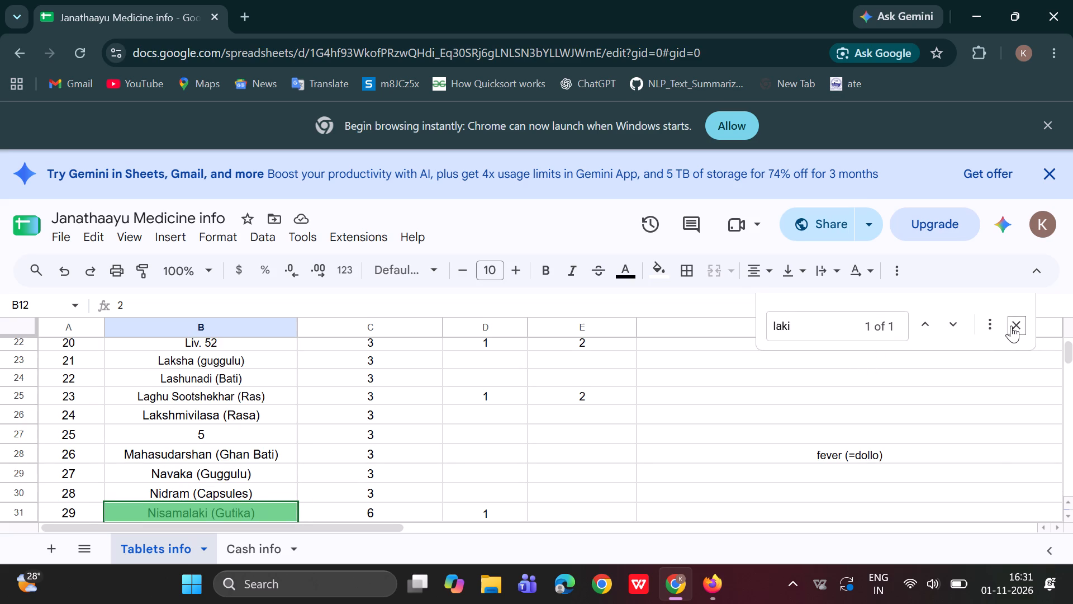
Look through the Tablets list and the start of the Capsules section for the medicine by name.
{"action": "scroll", "coordinate": [546, 445], "scroll_direction": "down", "scroll_amount": 4}
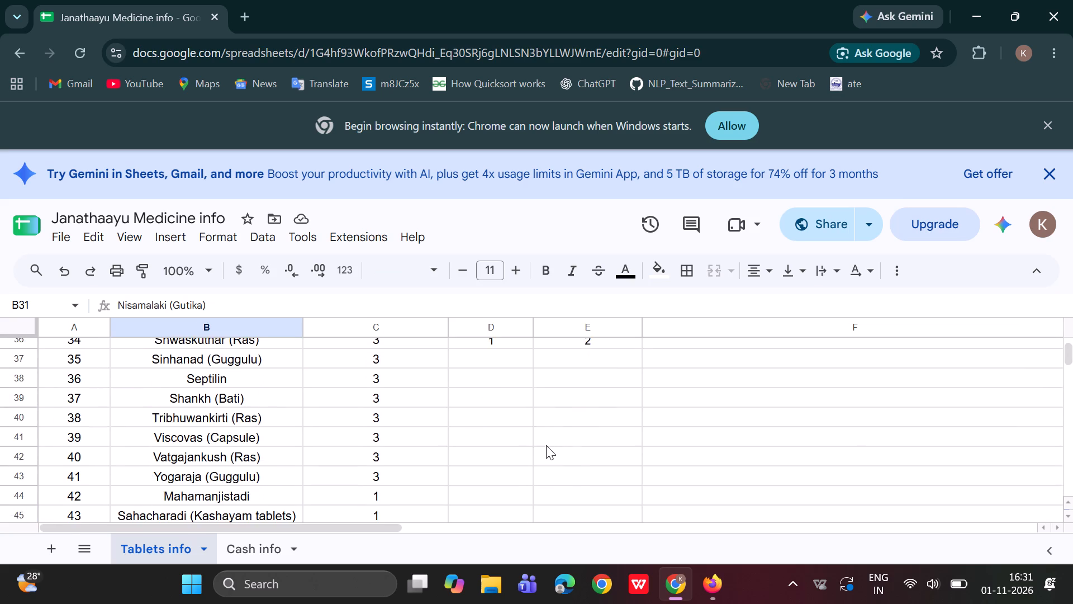
{"action": "scroll", "coordinate": [546, 445], "scroll_direction": "down", "scroll_amount": 1}
{"action": "scroll", "coordinate": [546, 445], "scroll_direction": "up", "scroll_amount": 12}
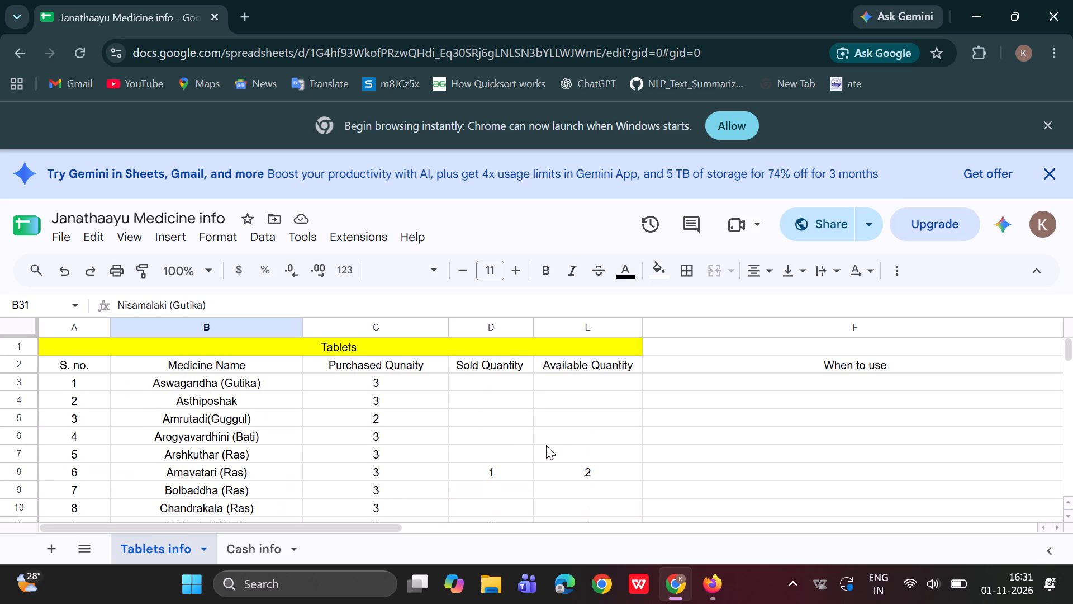
{"action": "scroll", "coordinate": [546, 445], "scroll_direction": "down", "scroll_amount": 7}
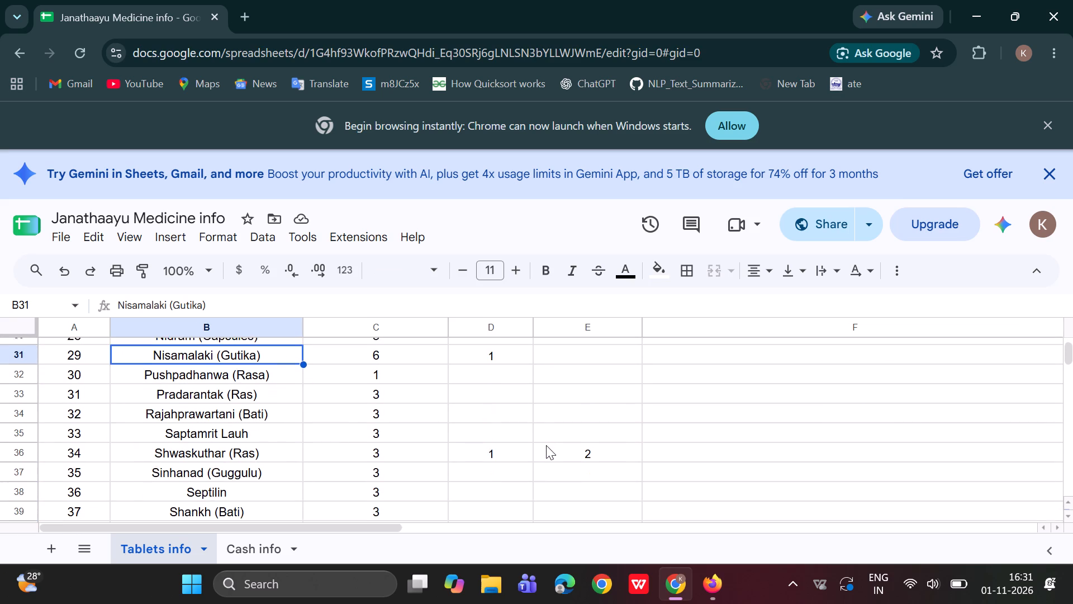
{"action": "scroll", "coordinate": [546, 445], "scroll_direction": "down", "scroll_amount": 1}
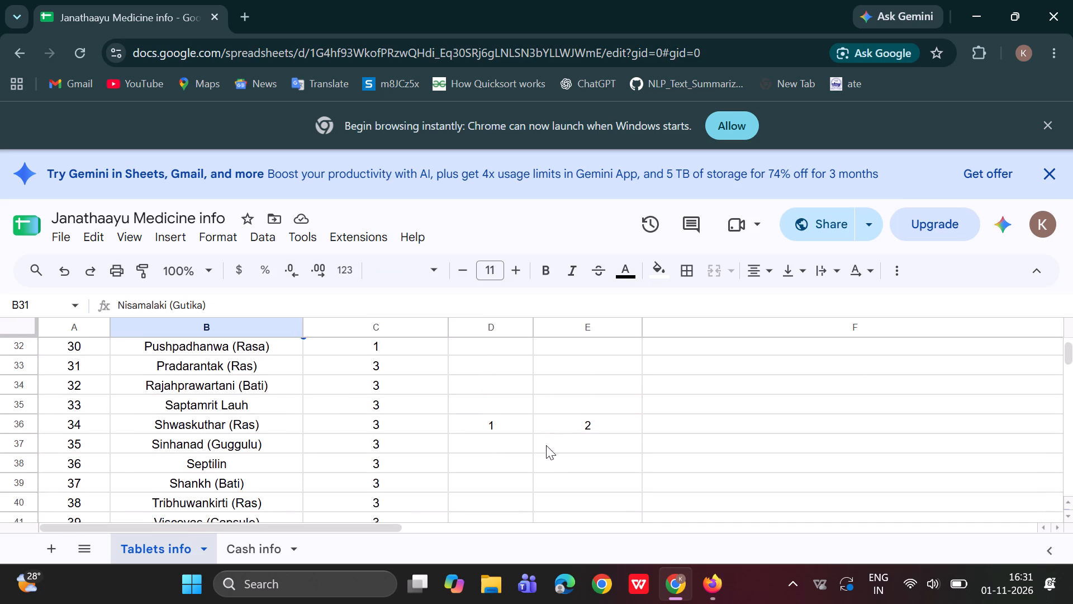
{"action": "scroll", "coordinate": [546, 445], "scroll_direction": "down", "scroll_amount": 1}
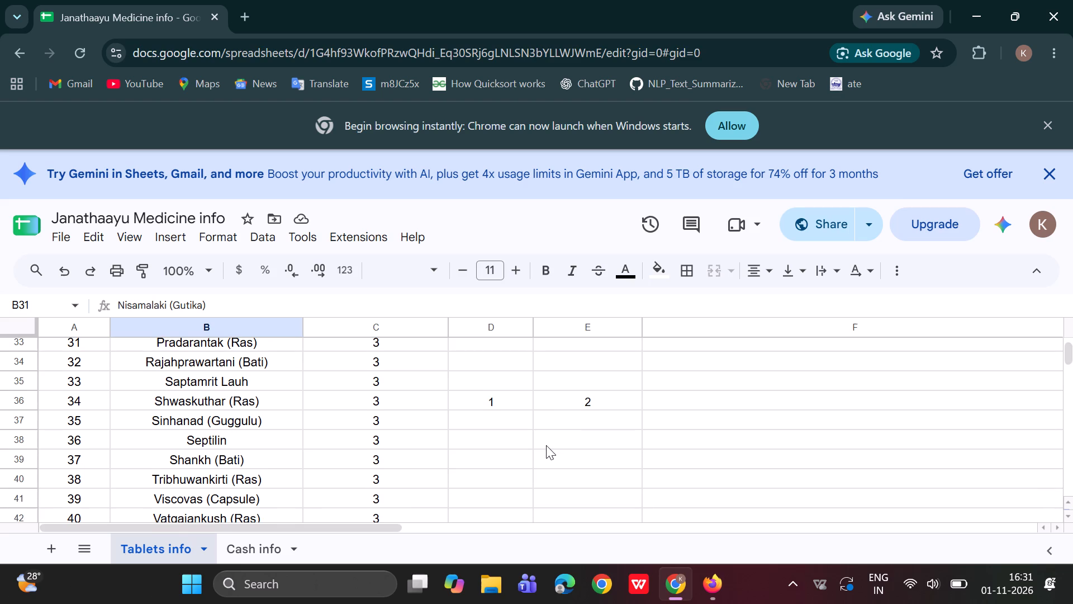
{"action": "scroll", "coordinate": [546, 445], "scroll_direction": "down", "scroll_amount": 2}
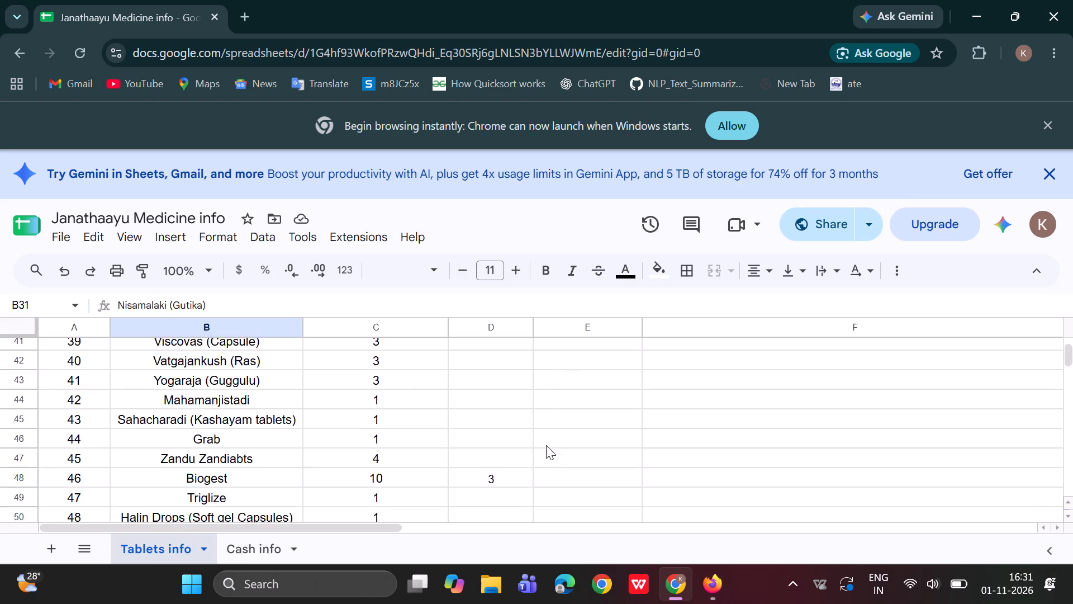
{"action": "scroll", "coordinate": [546, 445], "scroll_direction": "down", "scroll_amount": 3}
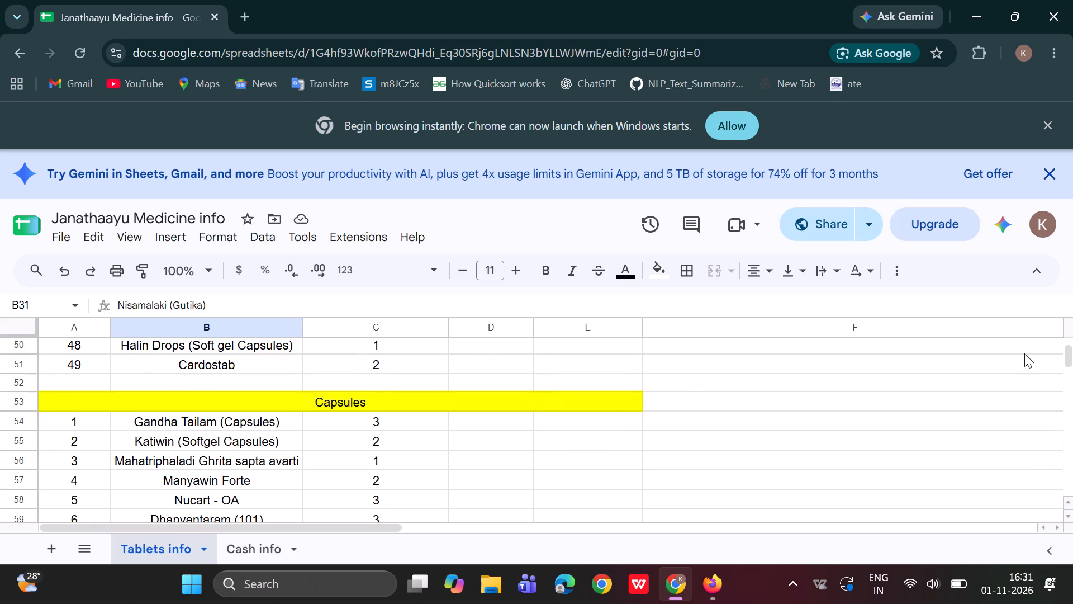
{"action": "key", "text": "ctrl+f"}
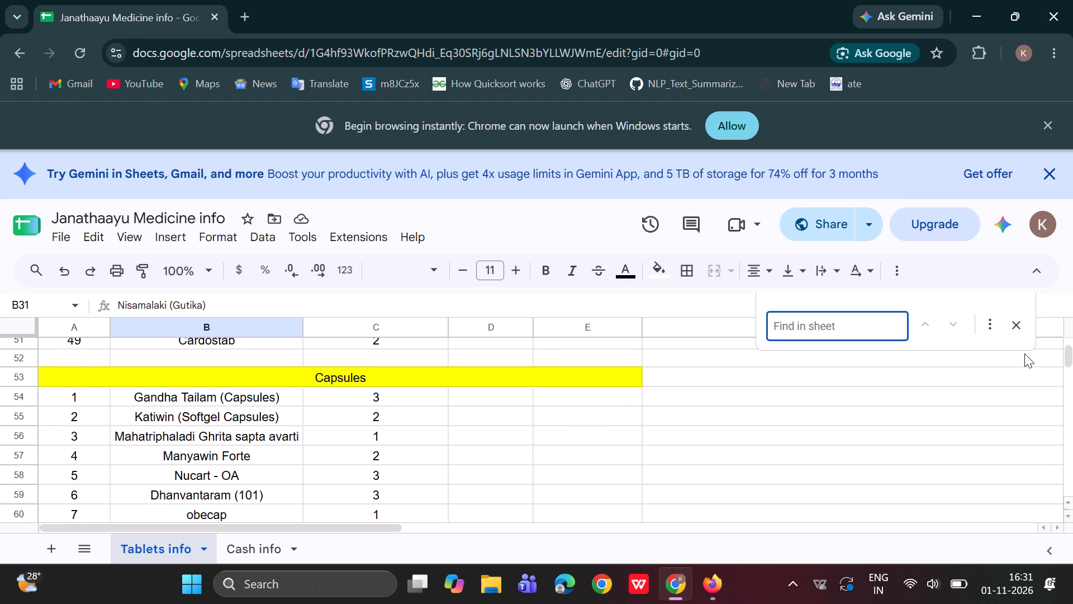
{"action": "key", "text": "shift+m"}
{"action": "key", "text": "space"}
{"action": "type", "text": "r"}
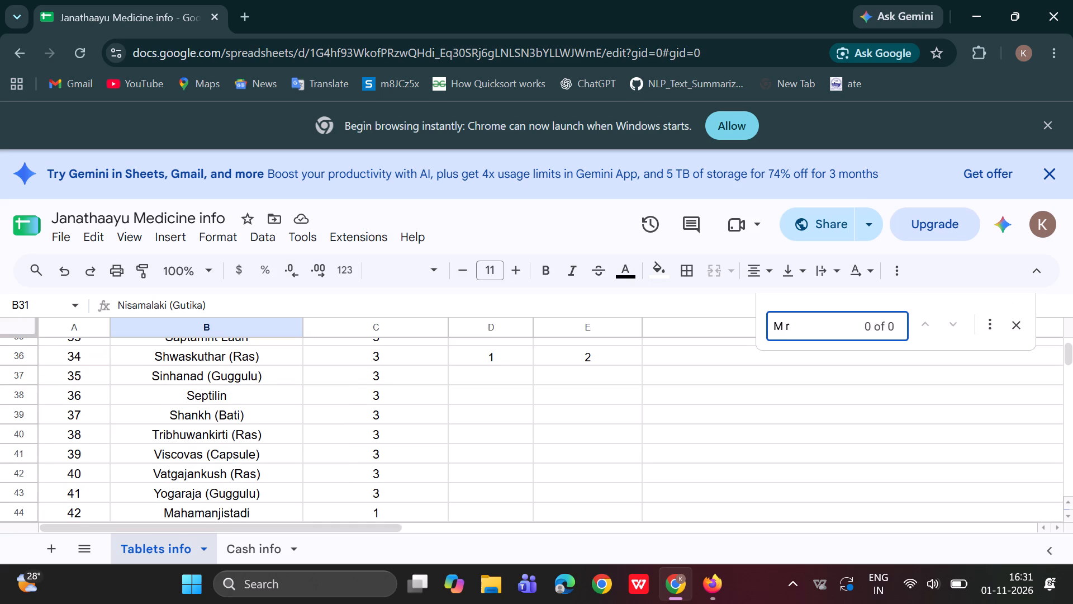
{"action": "key", "text": "BackSpace"}
{"action": "key", "text": "shift+r"}
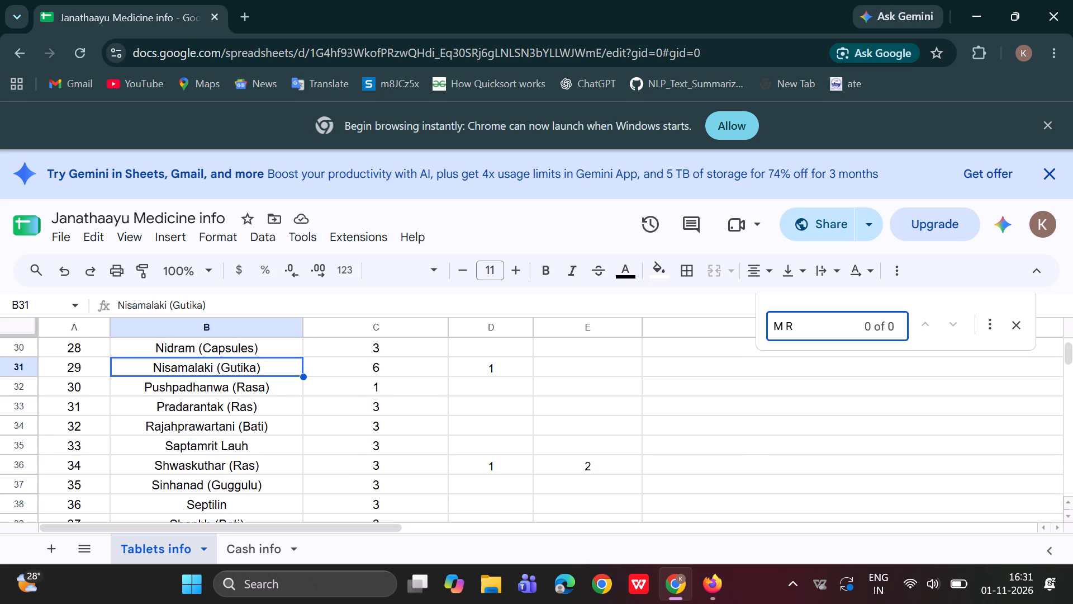
{"action": "key", "text": "BackSpace"}
{"action": "key", "text": "BackSpace"}
{"action": "key", "text": "shift+r"}
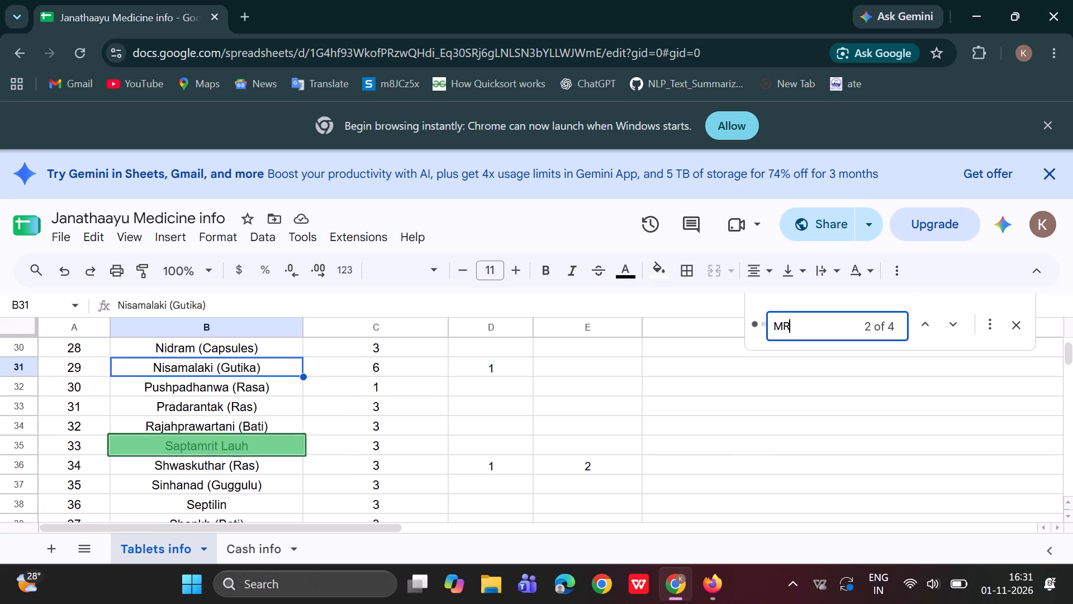
{"action": "key", "text": "Return"}
{"action": "key", "text": "Return"}
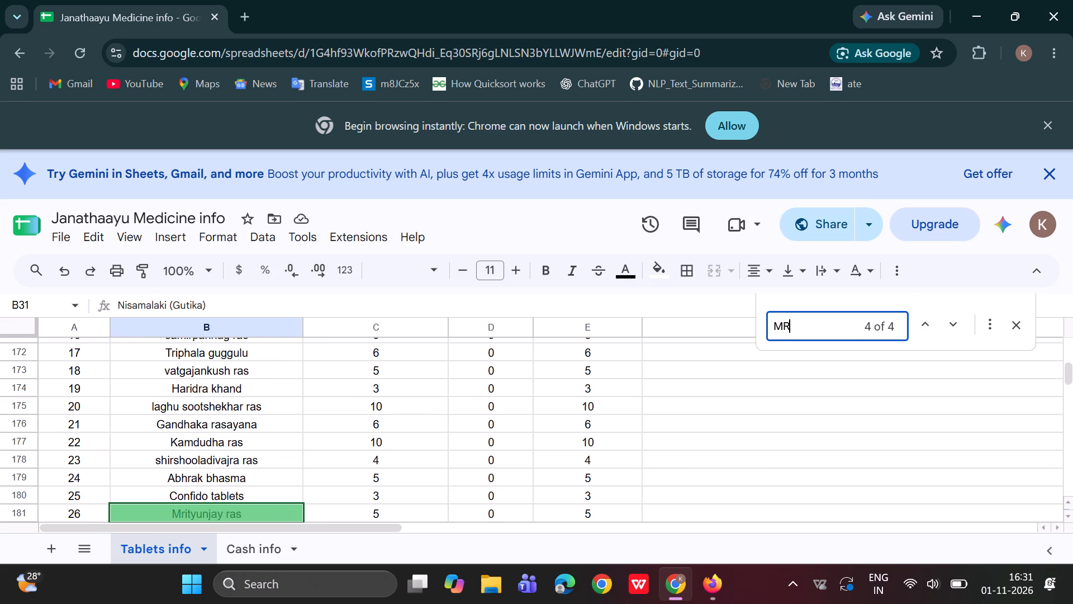
{"action": "key", "text": "Return"}
{"action": "key", "text": "Return"}
{"action": "key", "text": "Return"}
{"action": "key", "text": "Return"}
{"action": "left_click", "coordinate": [1017, 327]}
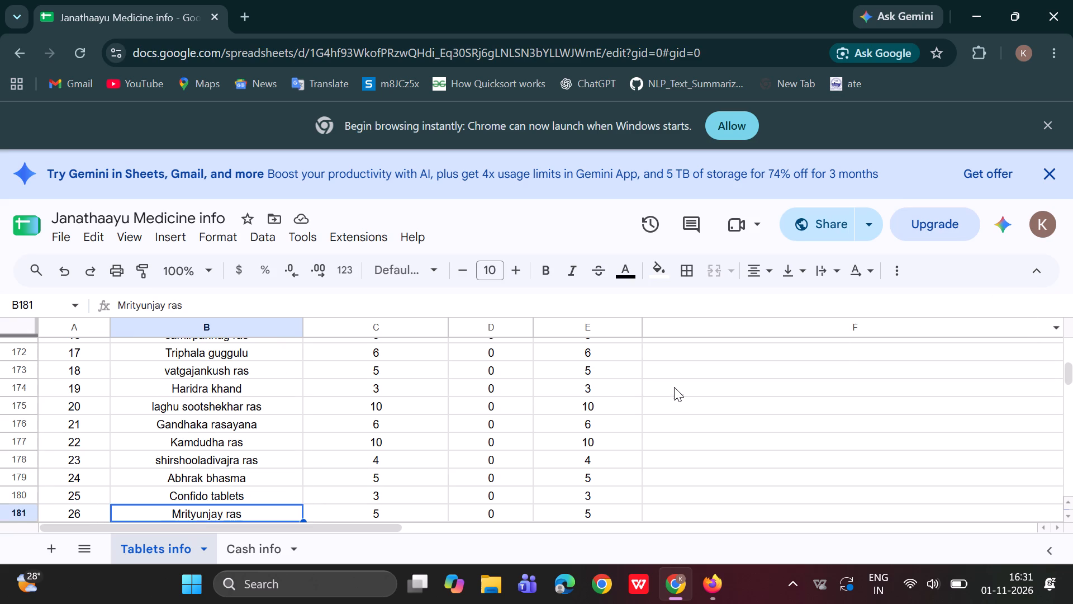
{"action": "left_click", "coordinate": [672, 389]}
{"action": "scroll", "coordinate": [672, 389], "scroll_direction": "up", "scroll_amount": 4}
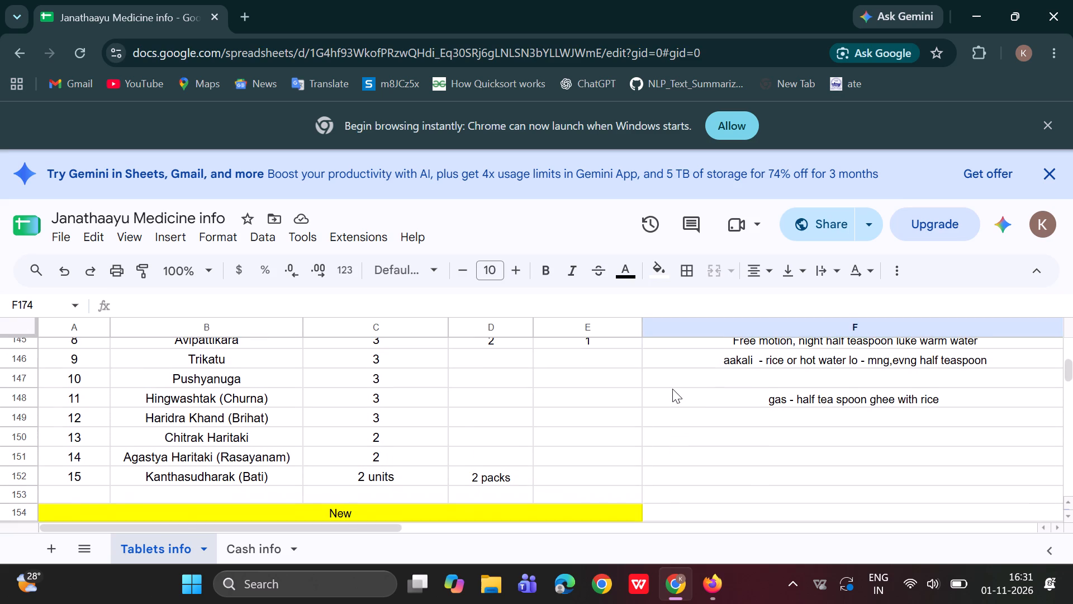
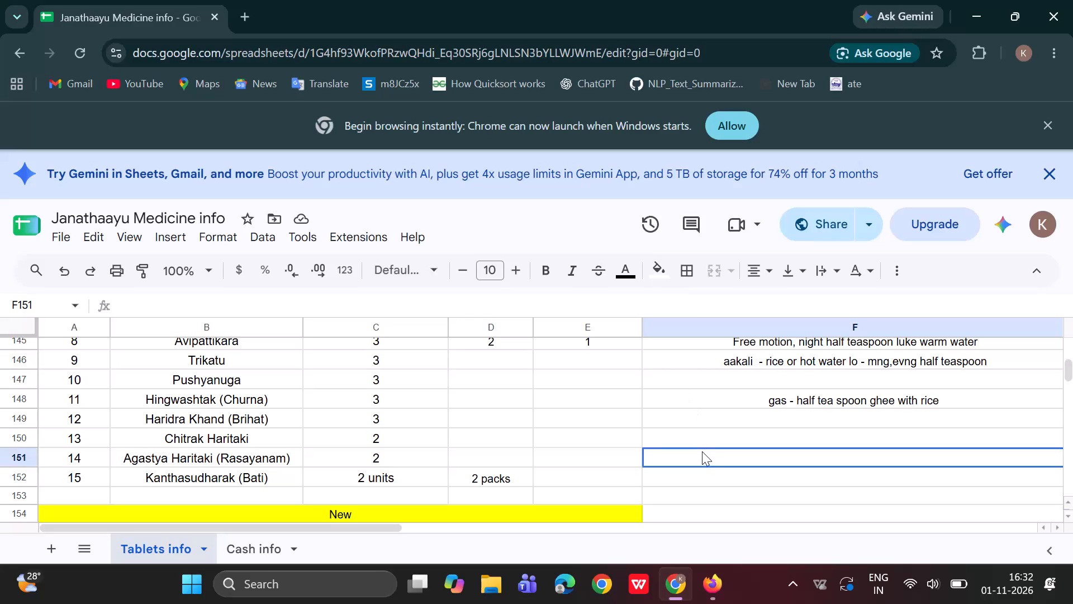
Return to the top of the Tablets info sheet and read through the Tablets section's medicine names and quantities.
{"action": "scroll", "coordinate": [702, 451], "scroll_direction": "up", "scroll_amount": 19}
{"action": "scroll", "coordinate": [702, 451], "scroll_direction": "right", "scroll_amount": 7}
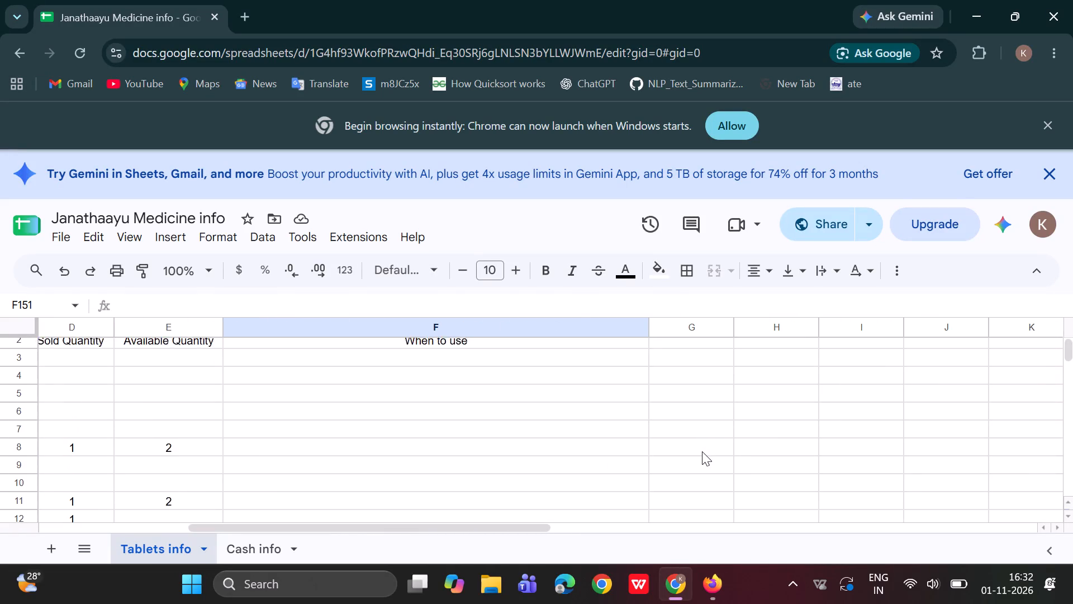
{"action": "scroll", "coordinate": [702, 451], "scroll_direction": "right", "scroll_amount": 13}
{"action": "scroll", "coordinate": [702, 451], "scroll_direction": "up", "scroll_amount": 6}
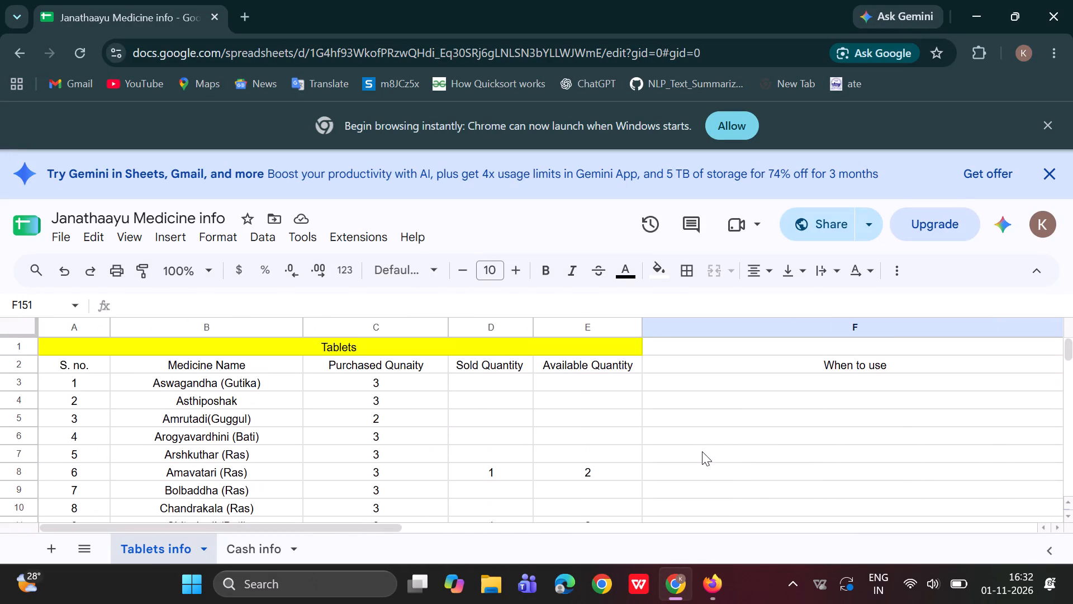
{"action": "scroll", "coordinate": [702, 451], "scroll_direction": "up", "scroll_amount": 1}
{"action": "scroll", "coordinate": [702, 451], "scroll_direction": "down", "scroll_amount": 1}
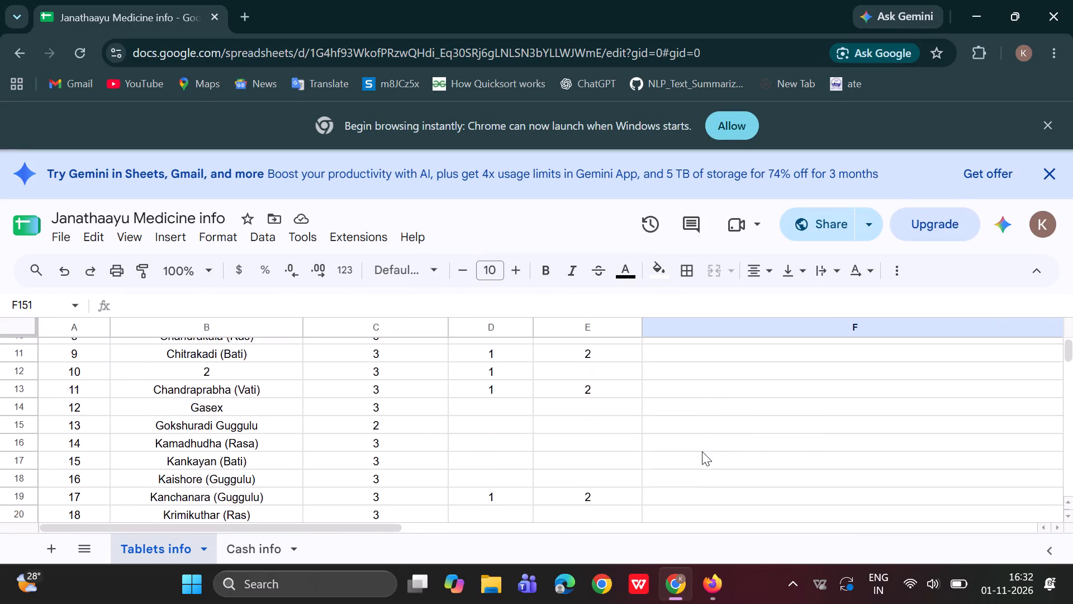
{"action": "scroll", "coordinate": [702, 451], "scroll_direction": "down", "scroll_amount": 2}
{"action": "scroll", "coordinate": [702, 451], "scroll_direction": "right", "scroll_amount": 1}
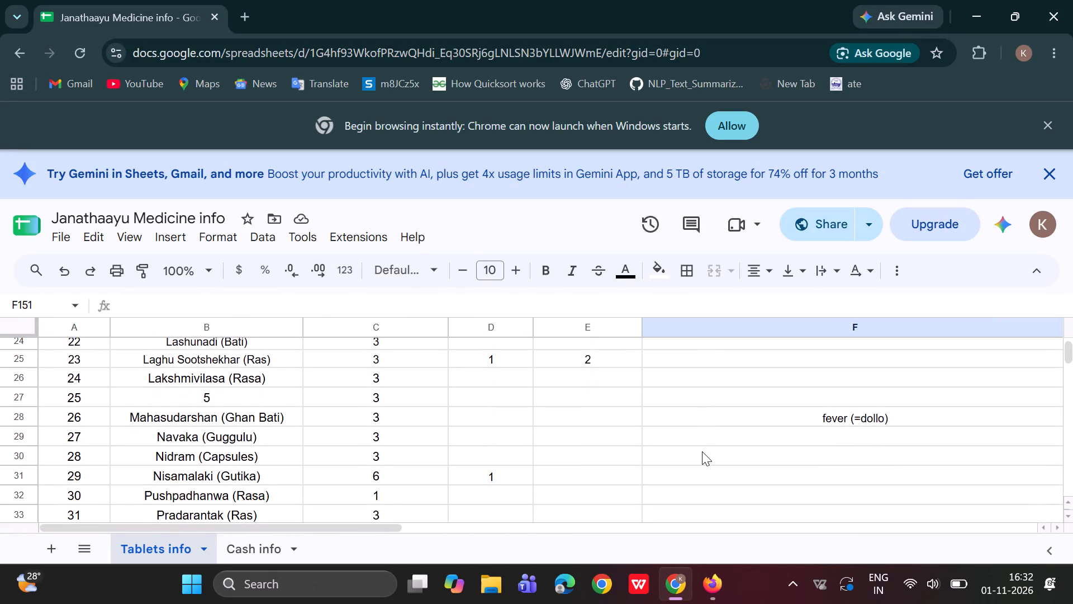
{"action": "scroll", "coordinate": [702, 451], "scroll_direction": "right", "scroll_amount": 4}
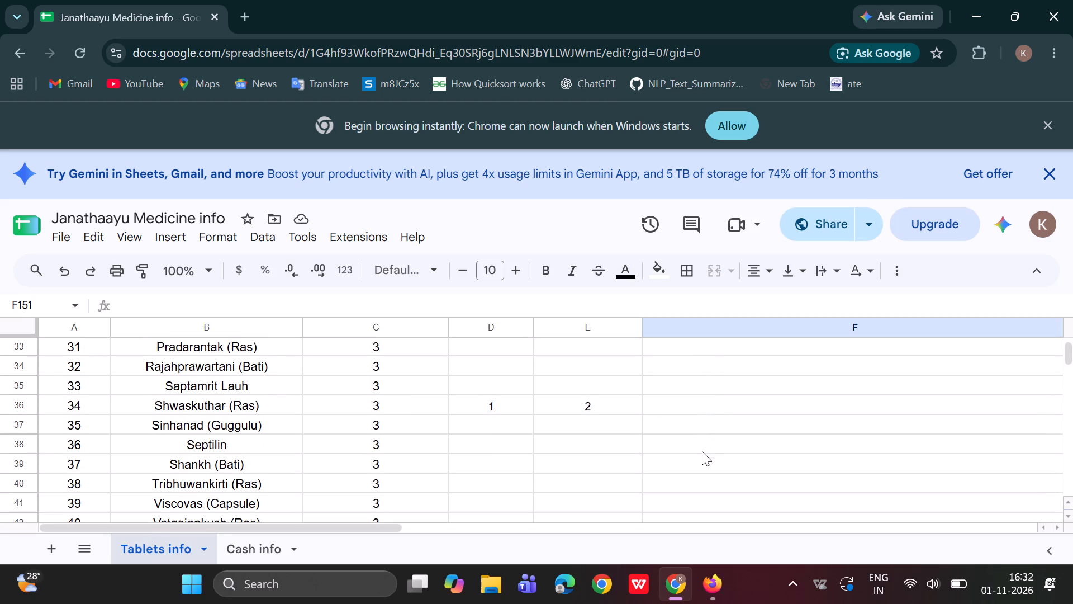
{"action": "scroll", "coordinate": [702, 451], "scroll_direction": "right", "scroll_amount": 4}
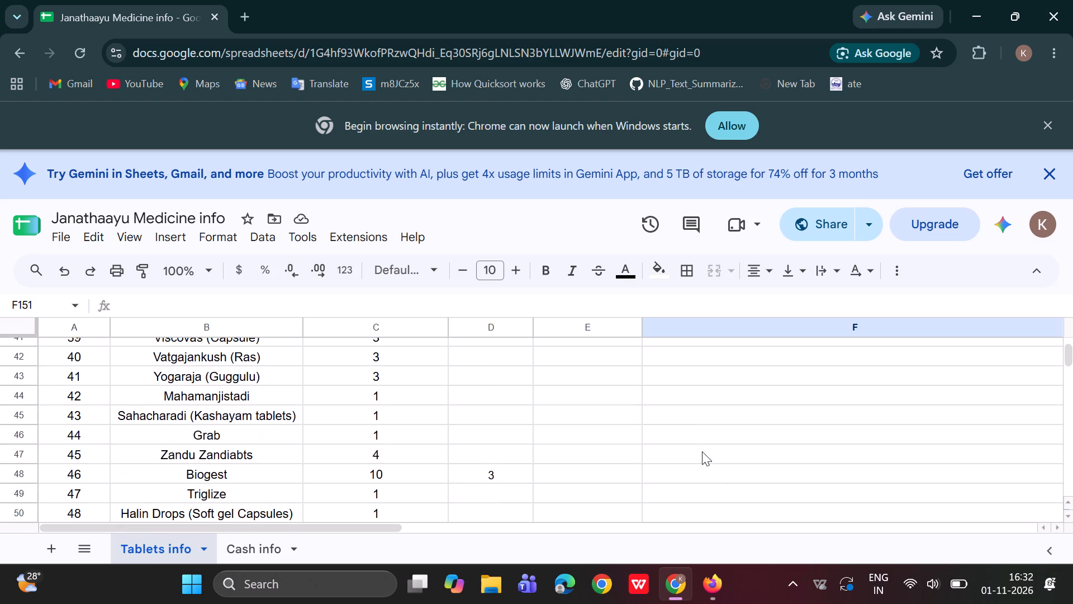
{"action": "scroll", "coordinate": [702, 451], "scroll_direction": "right", "scroll_amount": 2}
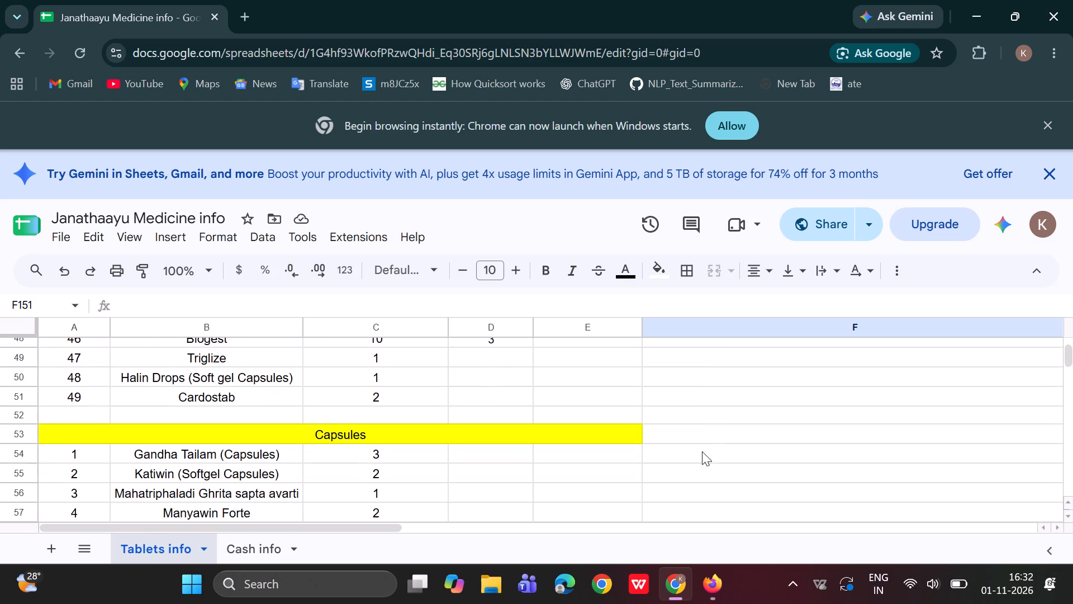
Read through the medicine names and quantities in the Capsules and Syrups sections.
{"action": "scroll", "coordinate": [702, 451], "scroll_direction": "down", "scroll_amount": 3}
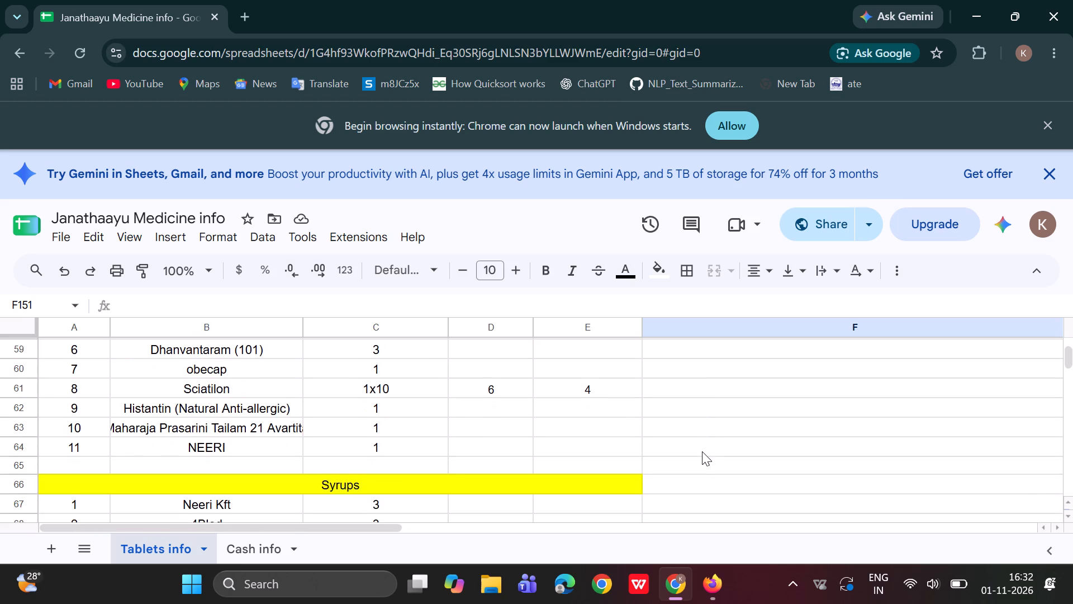
{"action": "scroll", "coordinate": [702, 451], "scroll_direction": "right", "scroll_amount": 3}
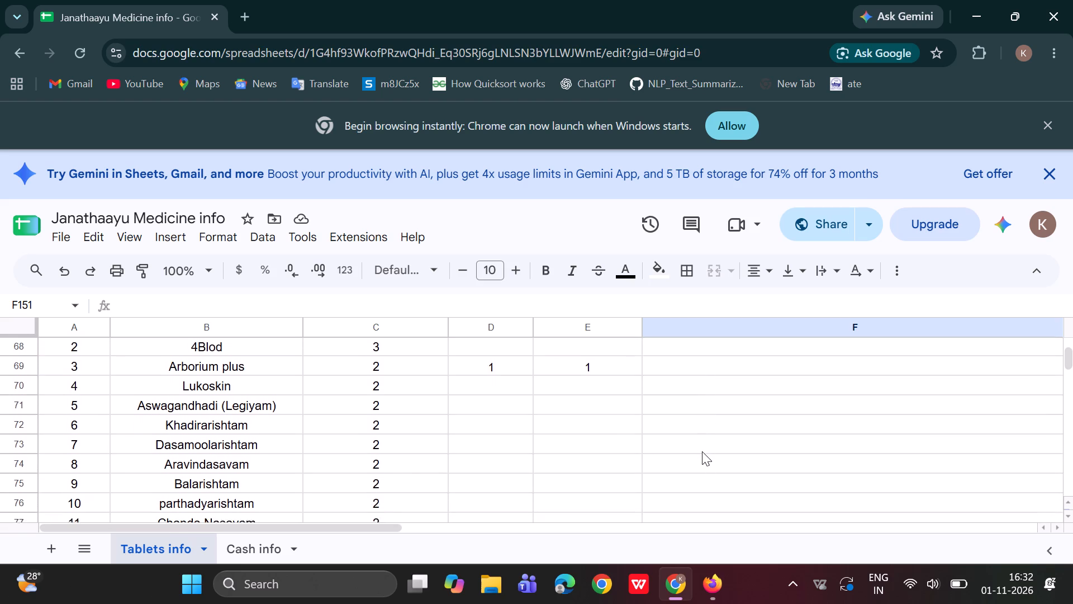
{"action": "scroll", "coordinate": [702, 451], "scroll_direction": "right", "scroll_amount": 1}
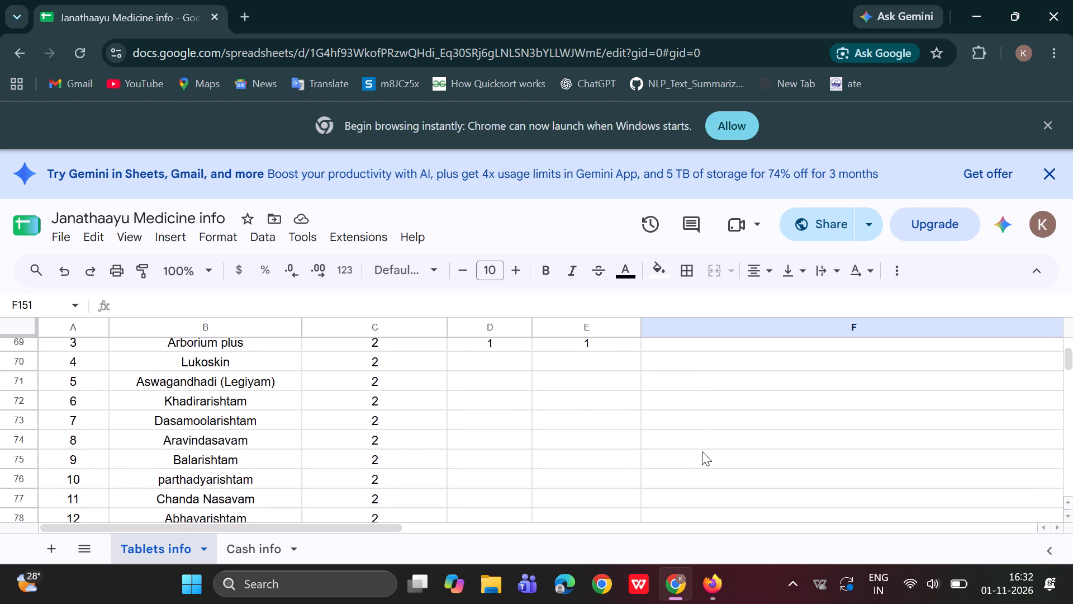
{"action": "scroll", "coordinate": [702, 451], "scroll_direction": "right", "scroll_amount": 2}
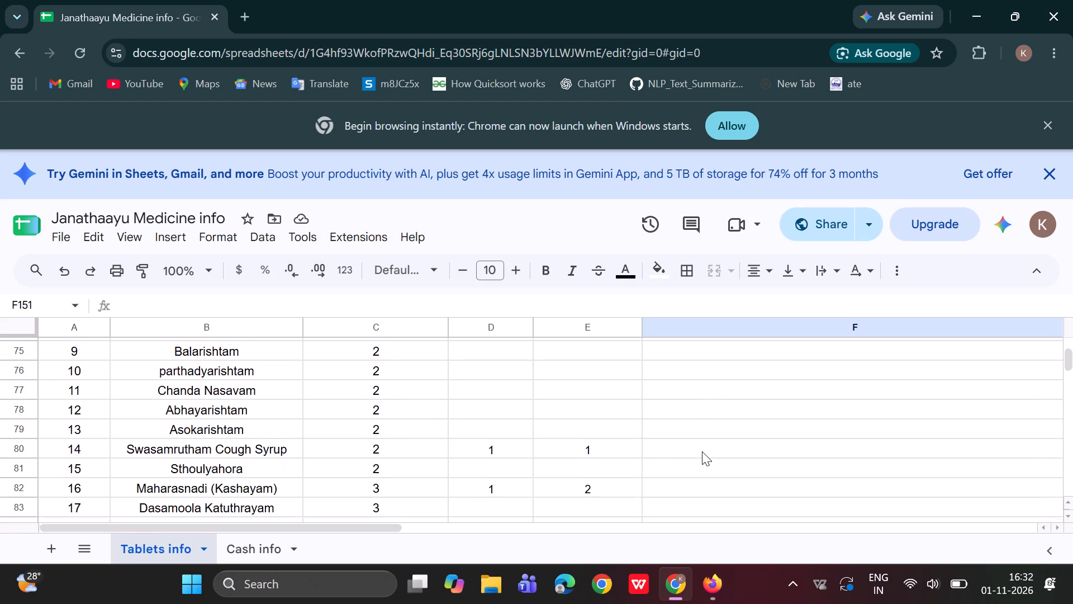
{"action": "scroll", "coordinate": [702, 451], "scroll_direction": "right", "scroll_amount": 1}
{"action": "scroll", "coordinate": [702, 451], "scroll_direction": "down", "scroll_amount": 1}
{"action": "scroll", "coordinate": [702, 451], "scroll_direction": "right", "scroll_amount": 1}
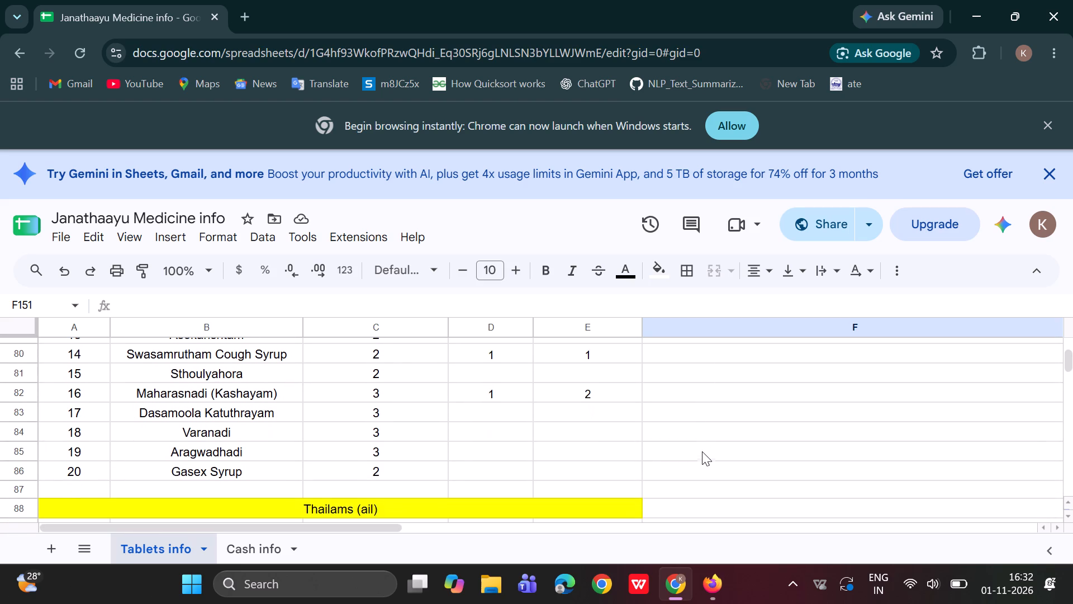
{"action": "scroll", "coordinate": [702, 451], "scroll_direction": "right", "scroll_amount": 3}
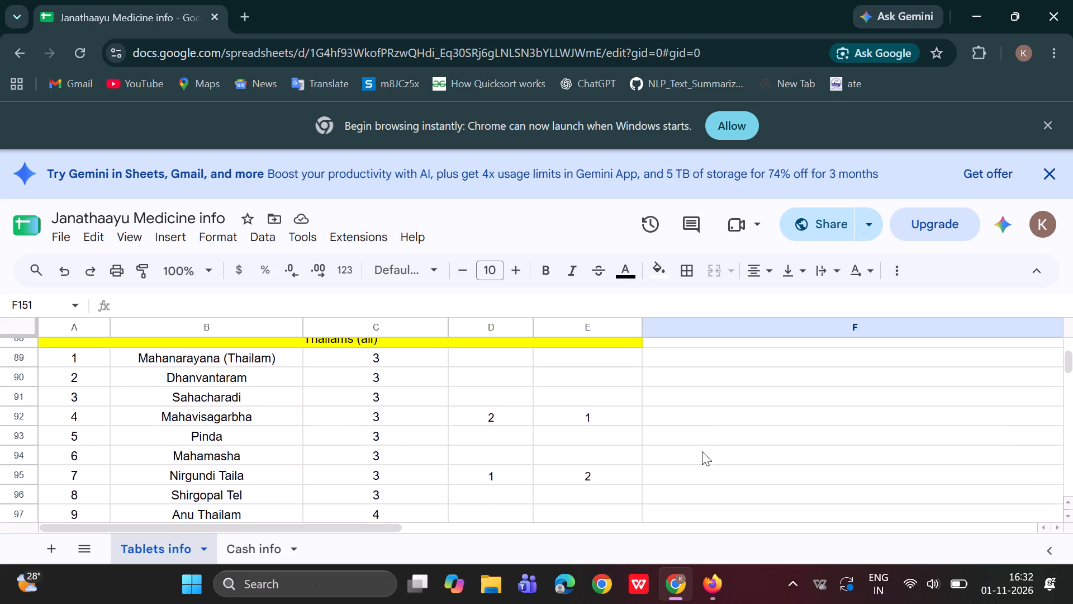
Read through the medicine names and quantities in the Thailams, Ointments, Ghirtam and Choornam sections.
{"action": "scroll", "coordinate": [702, 451], "scroll_direction": "down", "scroll_amount": 2}
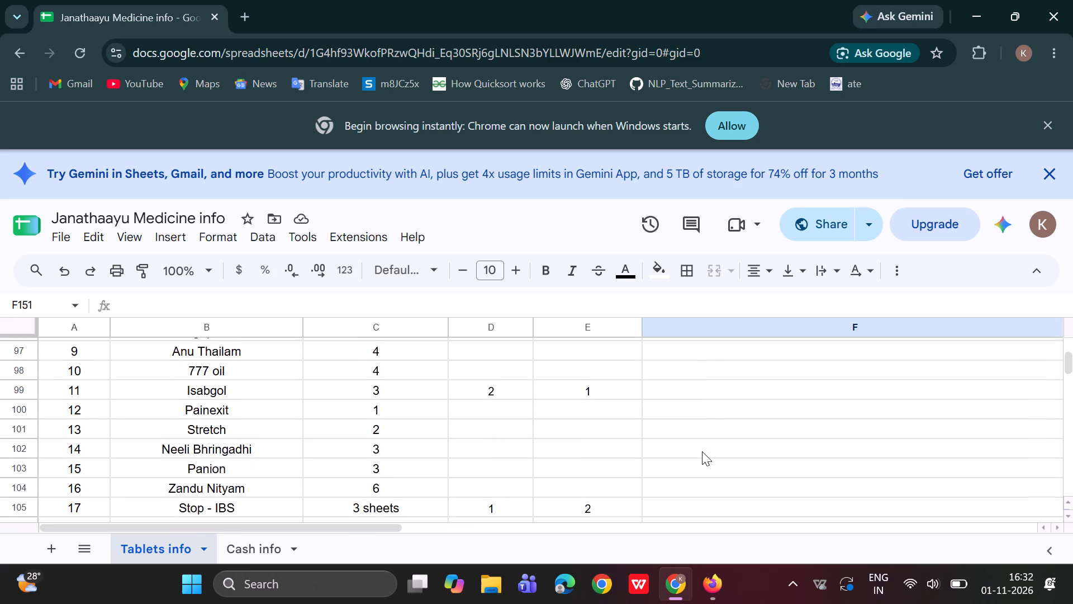
{"action": "scroll", "coordinate": [702, 451], "scroll_direction": "down", "scroll_amount": 1}
{"action": "scroll", "coordinate": [702, 451], "scroll_direction": "right", "scroll_amount": 2}
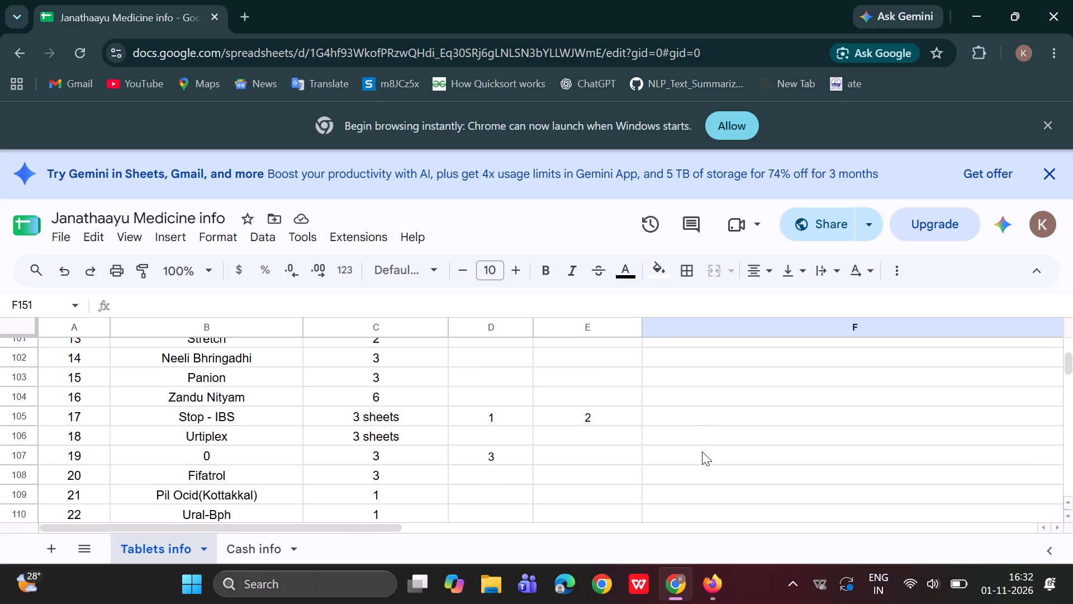
{"action": "scroll", "coordinate": [702, 451], "scroll_direction": "down", "scroll_amount": 1}
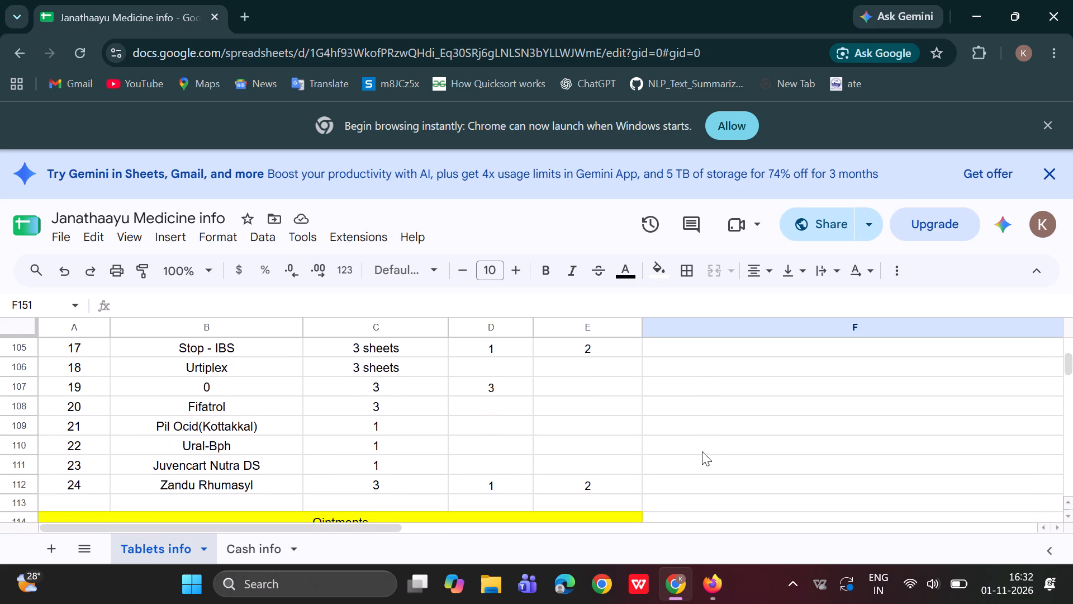
{"action": "scroll", "coordinate": [702, 451], "scroll_direction": "right", "scroll_amount": 2}
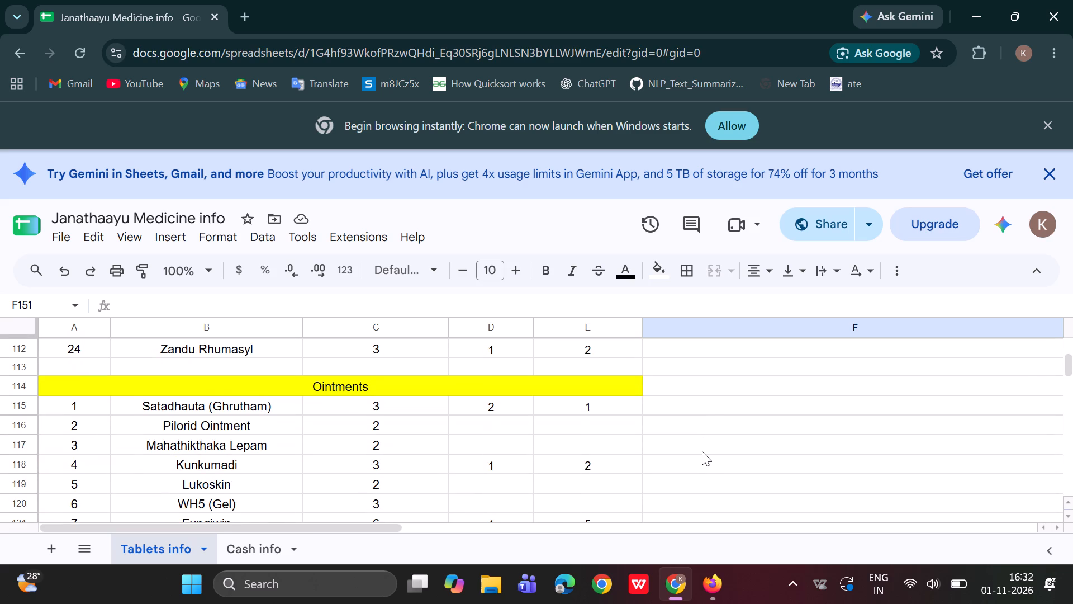
{"action": "scroll", "coordinate": [702, 451], "scroll_direction": "right", "scroll_amount": 2}
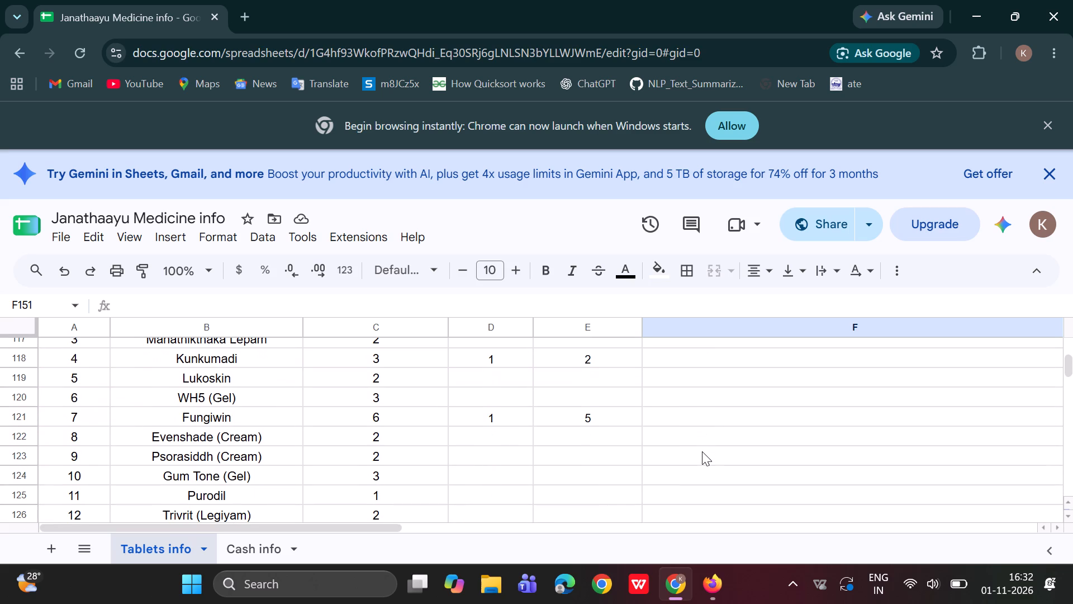
{"action": "scroll", "coordinate": [702, 451], "scroll_direction": "right", "scroll_amount": 4}
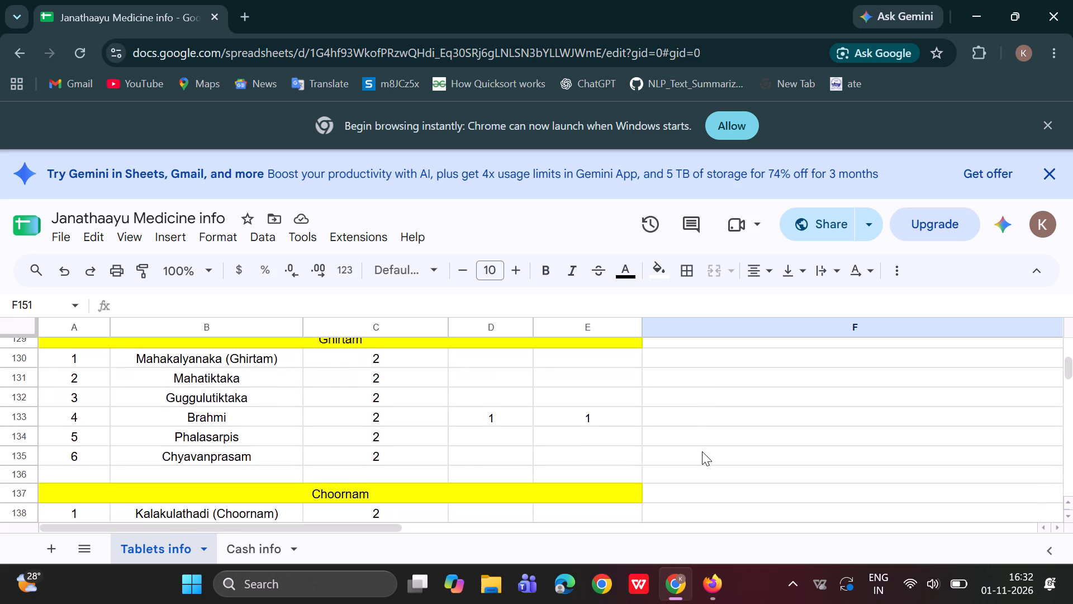
{"action": "scroll", "coordinate": [702, 451], "scroll_direction": "right", "scroll_amount": 5}
{"action": "scroll", "coordinate": [702, 451], "scroll_direction": "down", "scroll_amount": 1}
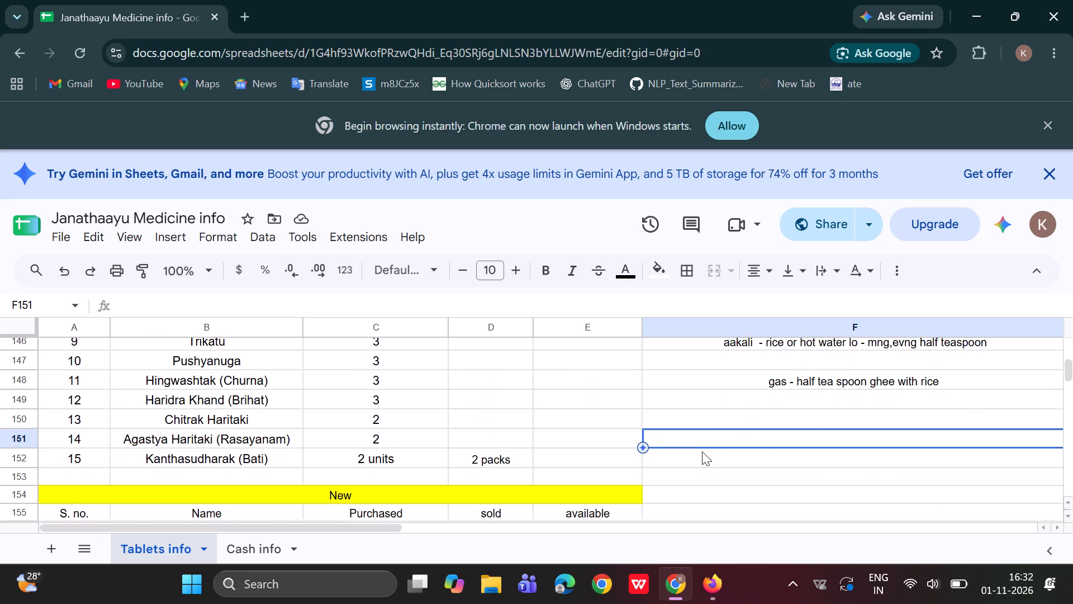
Read through the New section down to its last entry, Vyoshadi bati, and select empty cell F184 below the list.
{"action": "scroll", "coordinate": [702, 451], "scroll_direction": "down", "scroll_amount": 1}
{"action": "scroll", "coordinate": [702, 451], "scroll_direction": "right", "scroll_amount": 3}
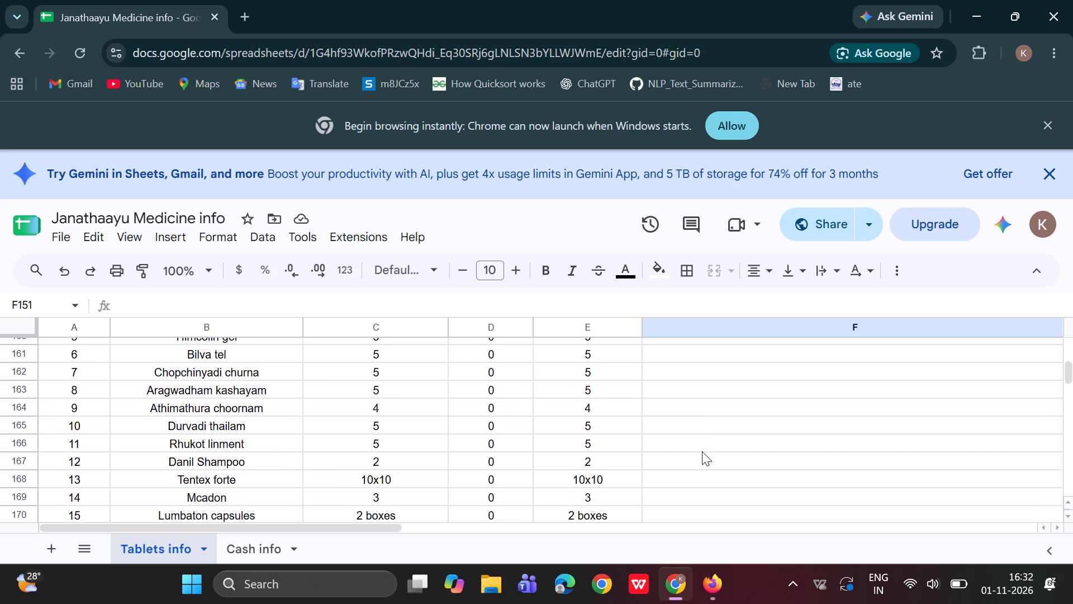
{"action": "scroll", "coordinate": [702, 451], "scroll_direction": "right", "scroll_amount": 1}
{"action": "scroll", "coordinate": [702, 451], "scroll_direction": "down", "scroll_amount": 2}
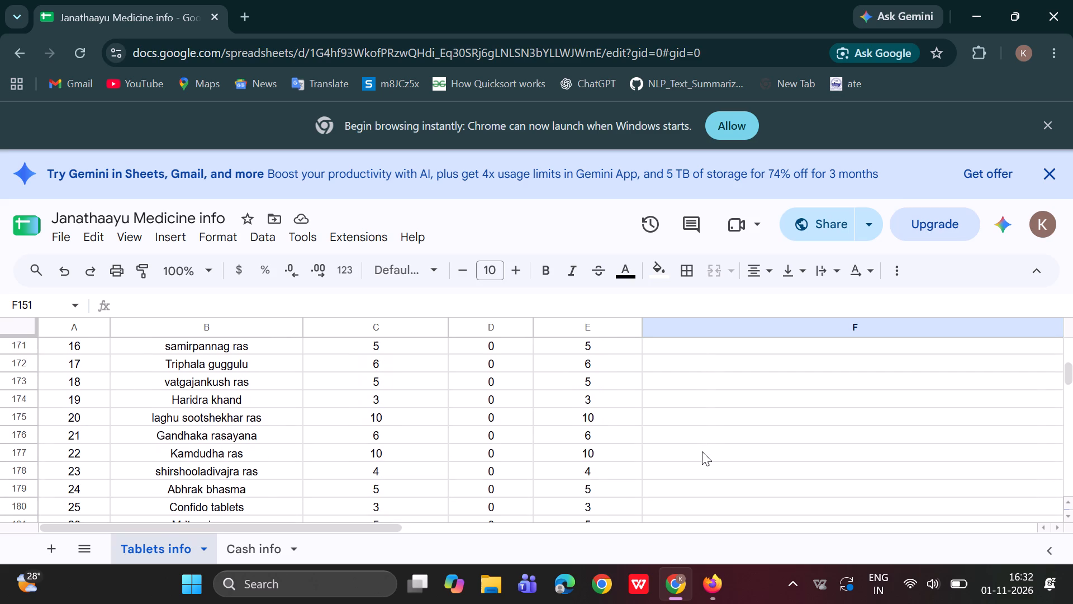
{"action": "scroll", "coordinate": [702, 451], "scroll_direction": "down", "scroll_amount": 2}
{"action": "left_click", "coordinate": [702, 451]}
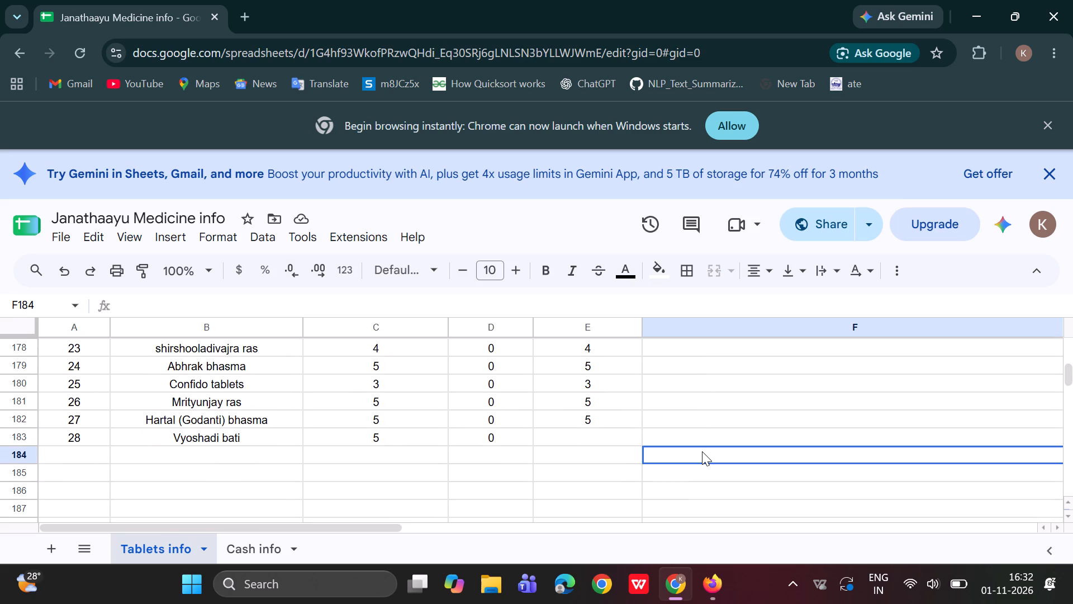
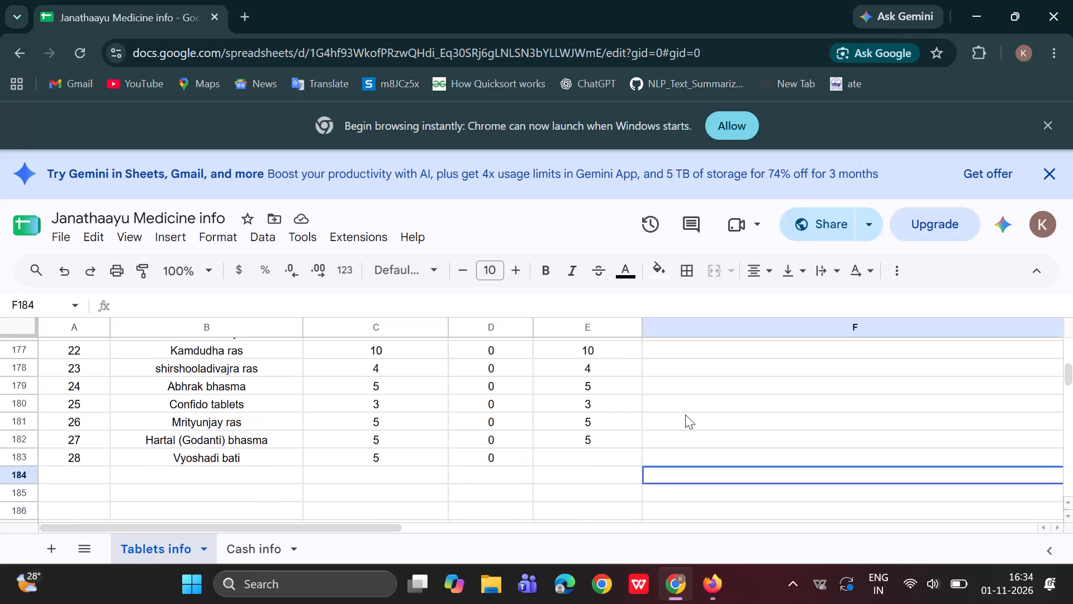
Search the Tablets info sheet for the medicine name "salla".
{"action": "scroll", "coordinate": [685, 414], "scroll_direction": "right", "scroll_amount": 6}
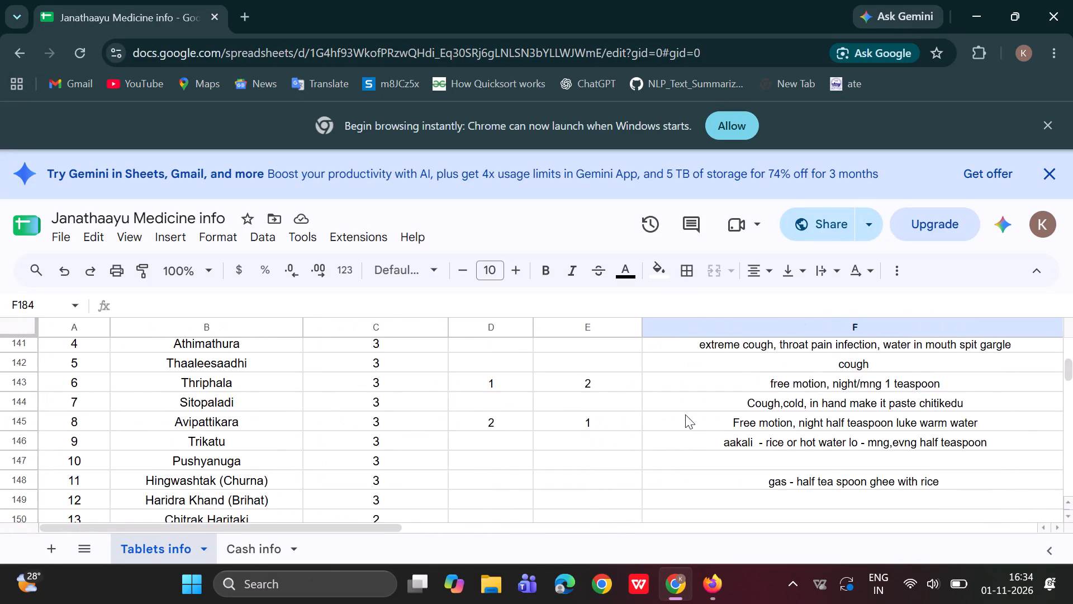
{"action": "scroll", "coordinate": [685, 414], "scroll_direction": "up", "scroll_amount": 5}
{"action": "scroll", "coordinate": [685, 414], "scroll_direction": "down", "scroll_amount": 2}
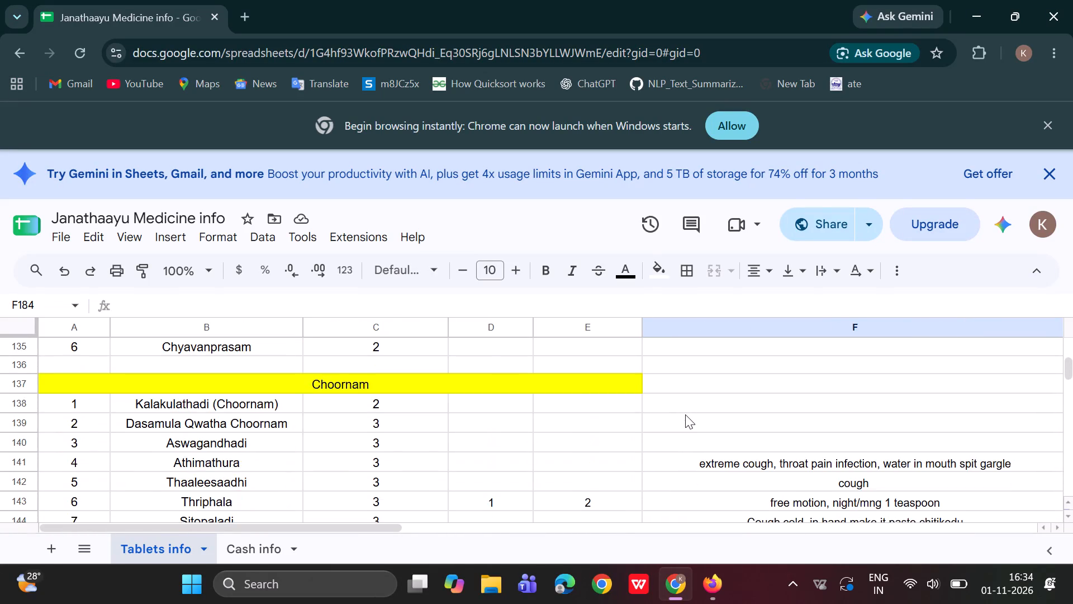
{"action": "scroll", "coordinate": [685, 414], "scroll_direction": "up", "scroll_amount": 6}
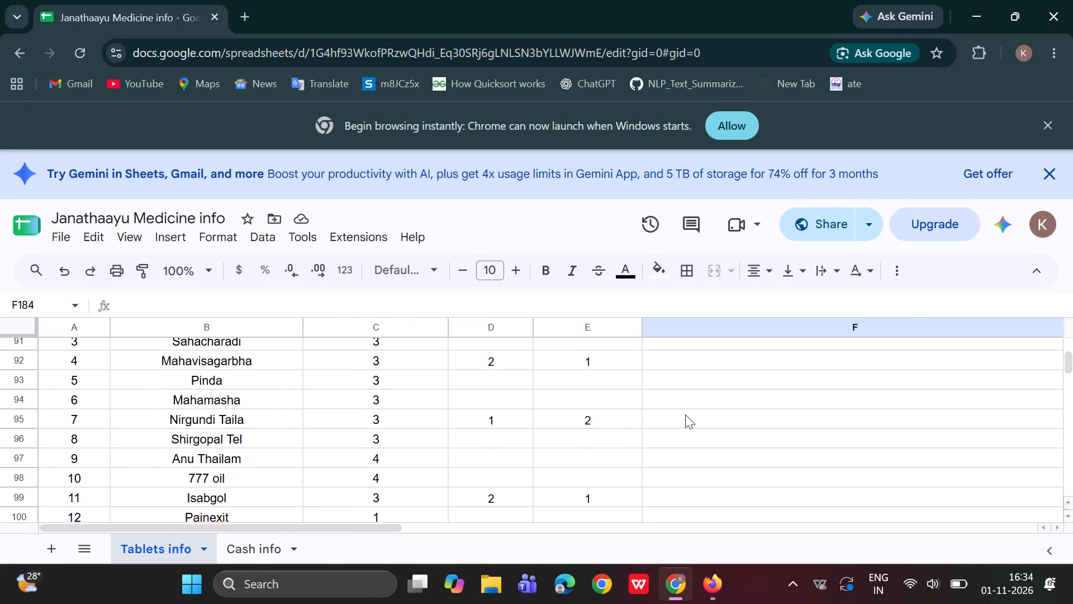
{"action": "scroll", "coordinate": [685, 414], "scroll_direction": "up", "scroll_amount": 2}
{"action": "key", "text": "ctrl+f"}
{"action": "type", "text": "sa"}
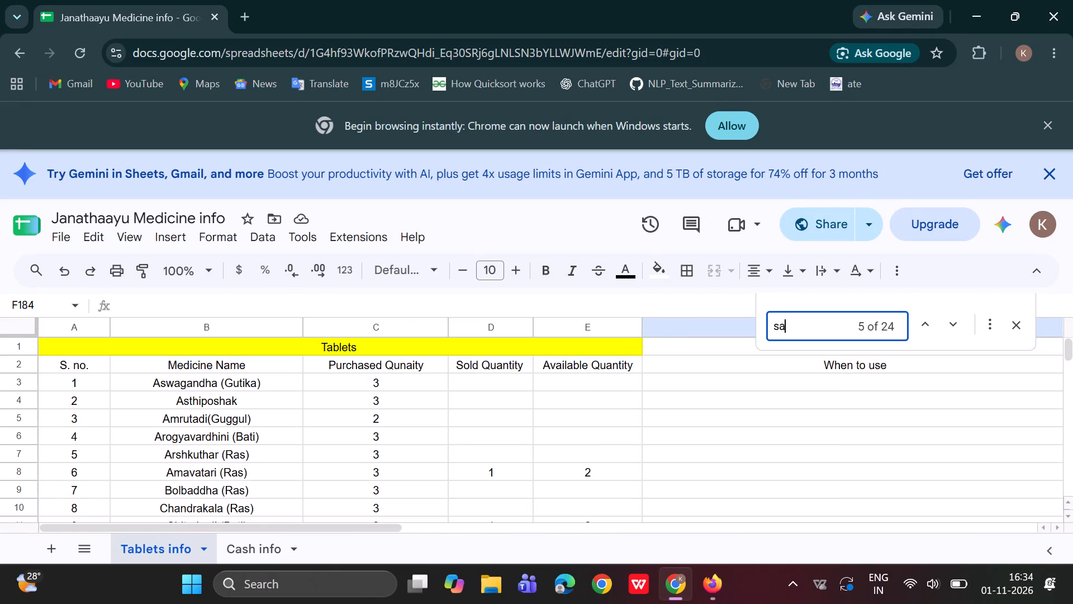
{"action": "type", "text": "ll"}
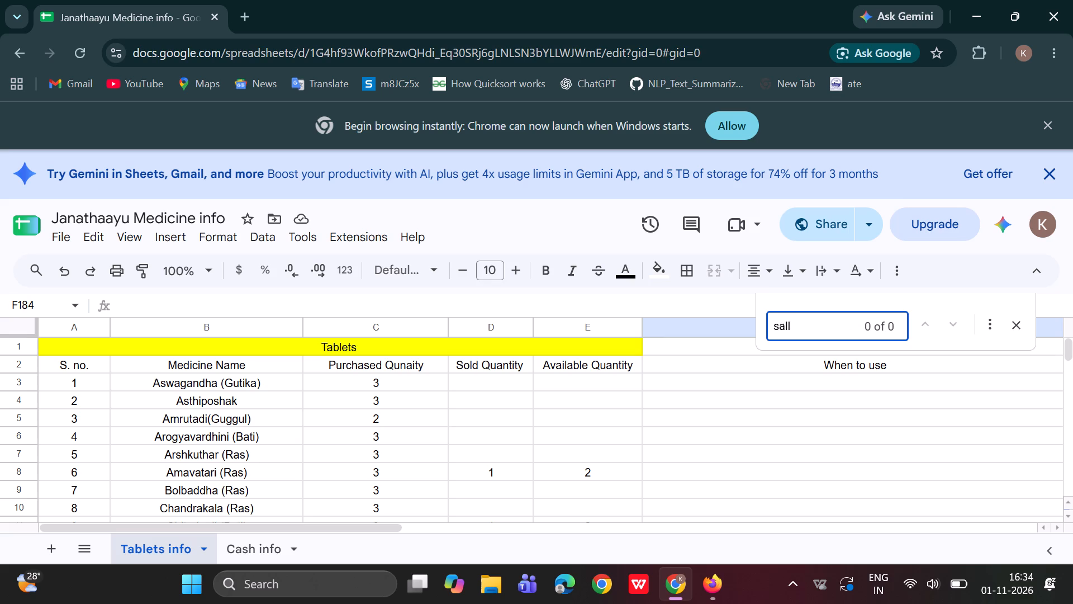
{"action": "key", "text": "a"}
Search the sheet again with the alternative spellings "shall", "sal" and "sa".
{"action": "key", "text": "BackSpace"}
{"action": "key", "text": "BackSpace"}
{"action": "key", "text": "BackSpace"}
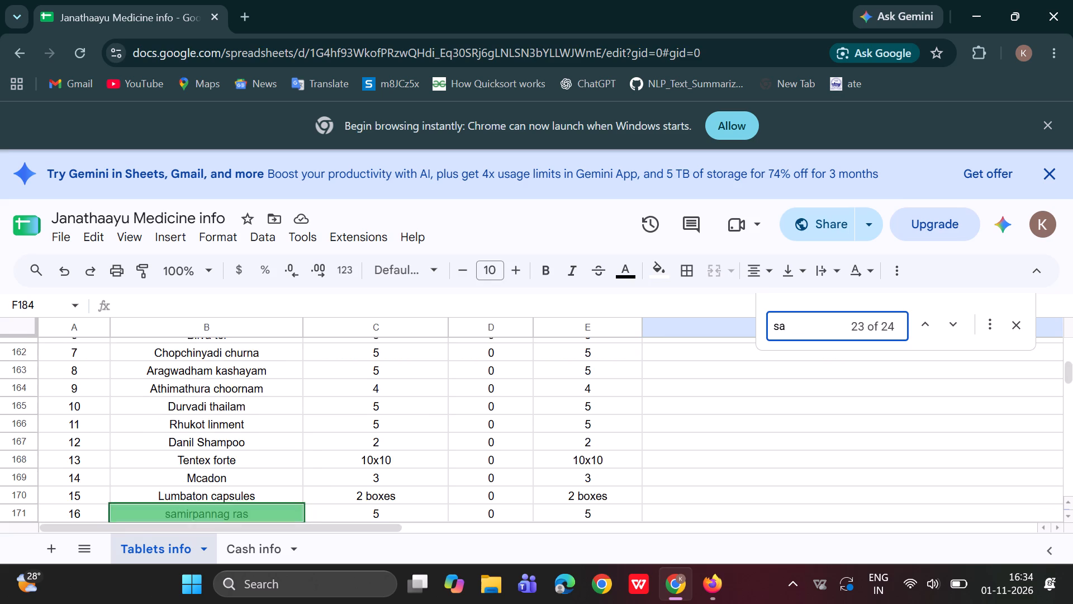
{"action": "key", "text": "BackSpace"}
{"action": "type", "text": "ha"}
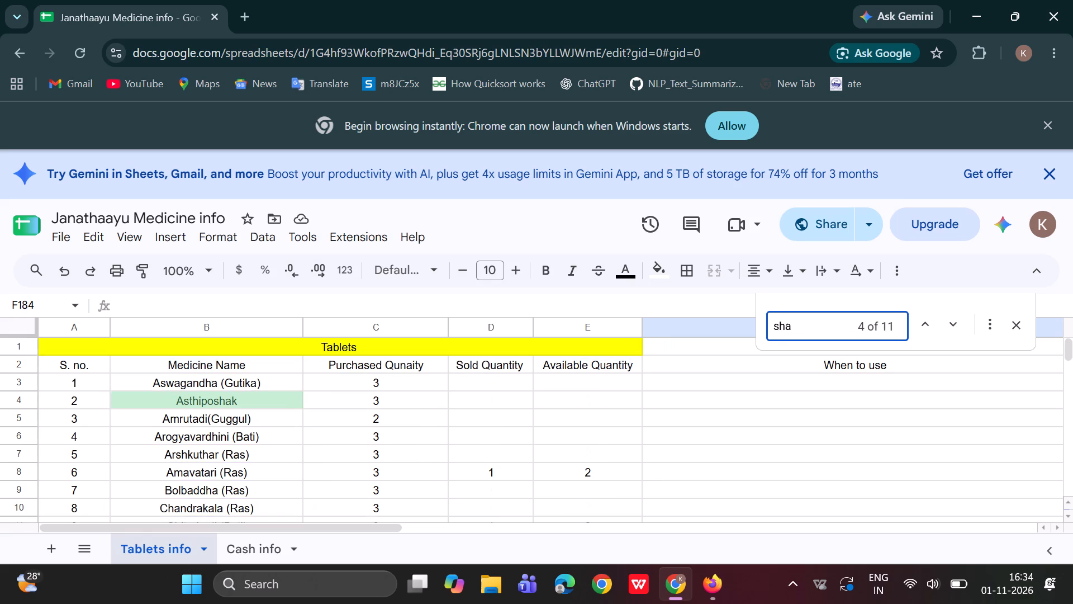
{"action": "type", "text": "ll"}
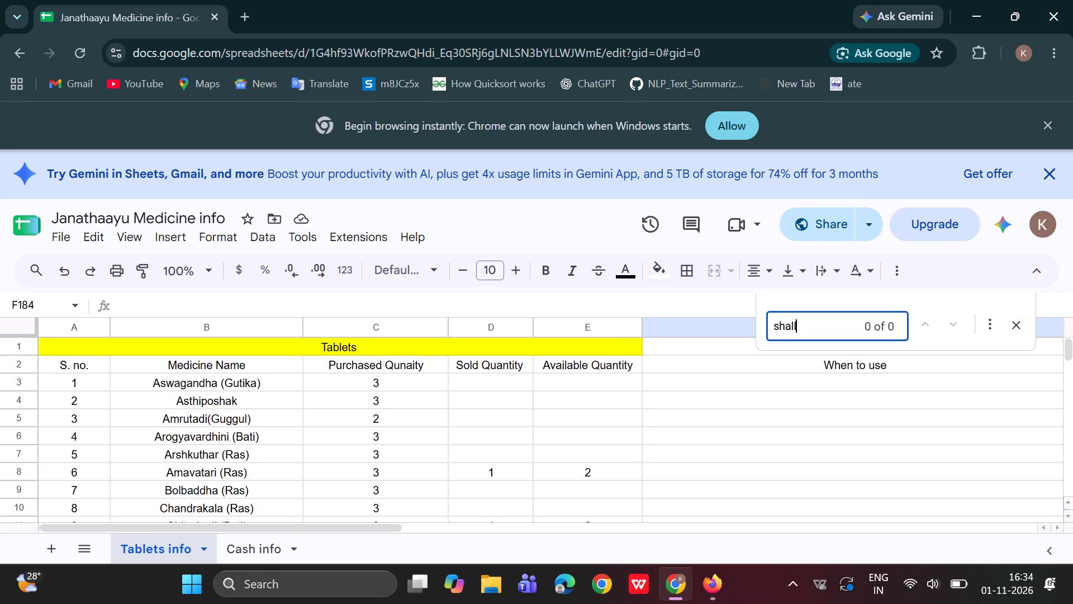
{"action": "key", "text": "BackSpace"}
{"action": "key", "text": "BackSpace"}
{"action": "key", "text": "BackSpace"}
{"action": "key", "text": "BackSpace"}
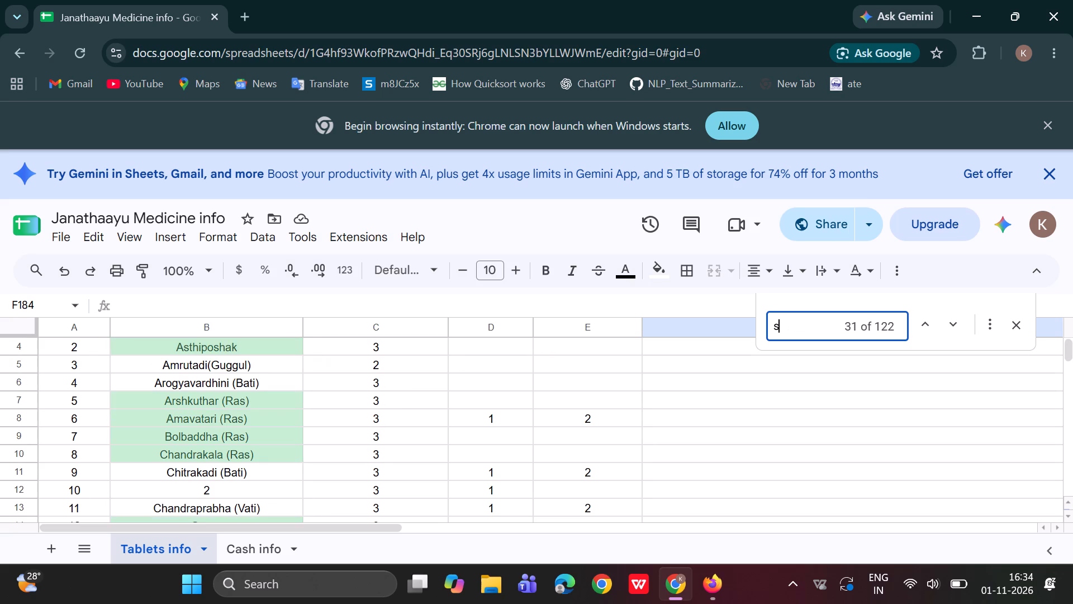
{"action": "type", "text": "al"}
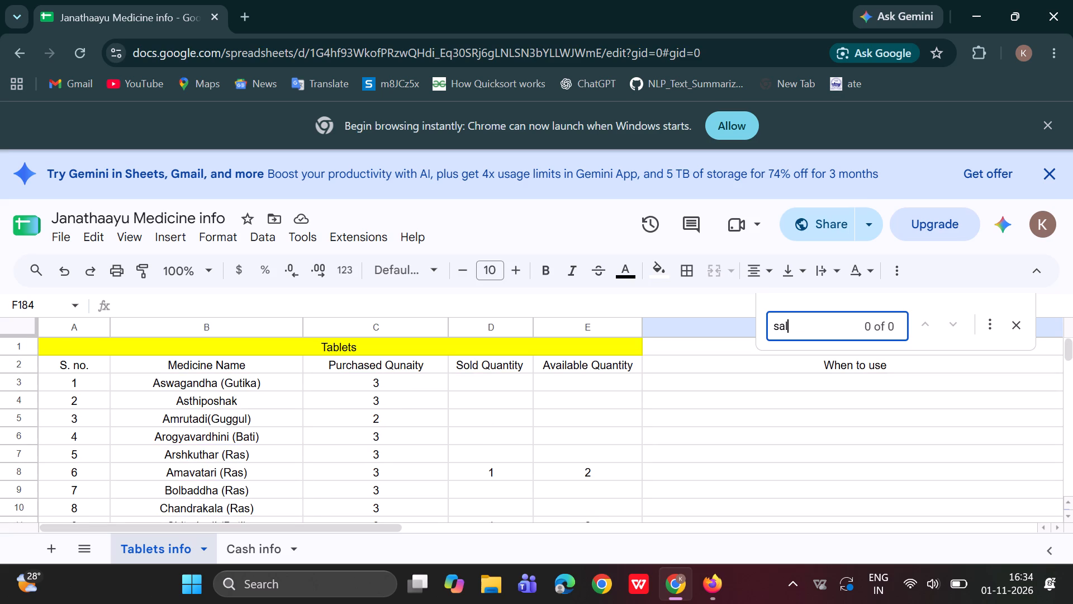
{"action": "key", "text": "BackSpace"}
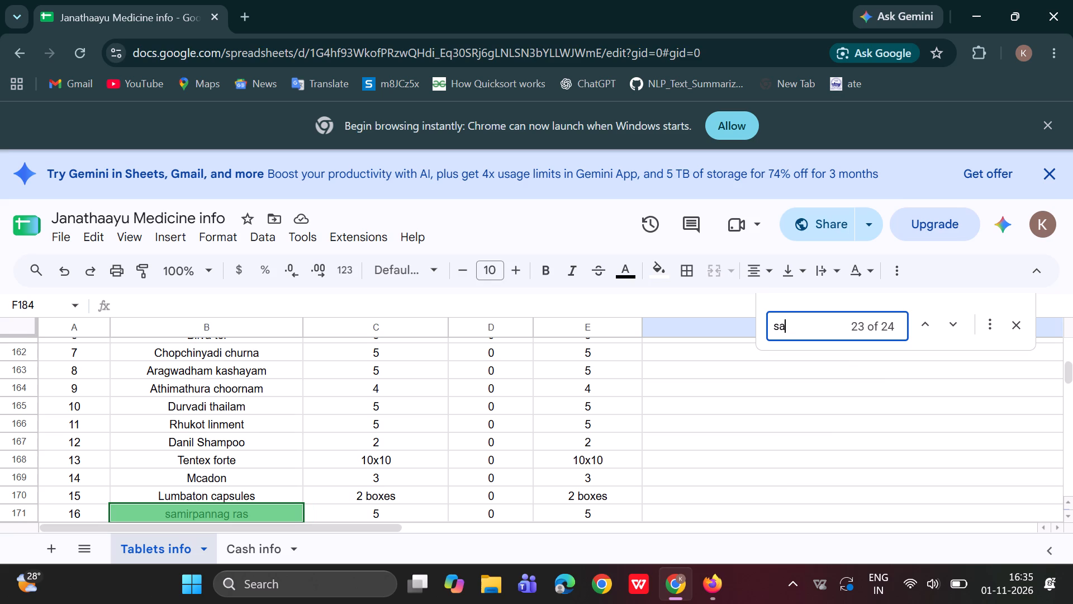
Look back up the list from the New section and examine the medicine names in the Thailams section.
{"action": "scroll", "coordinate": [555, 473], "scroll_direction": "up", "scroll_amount": 1}
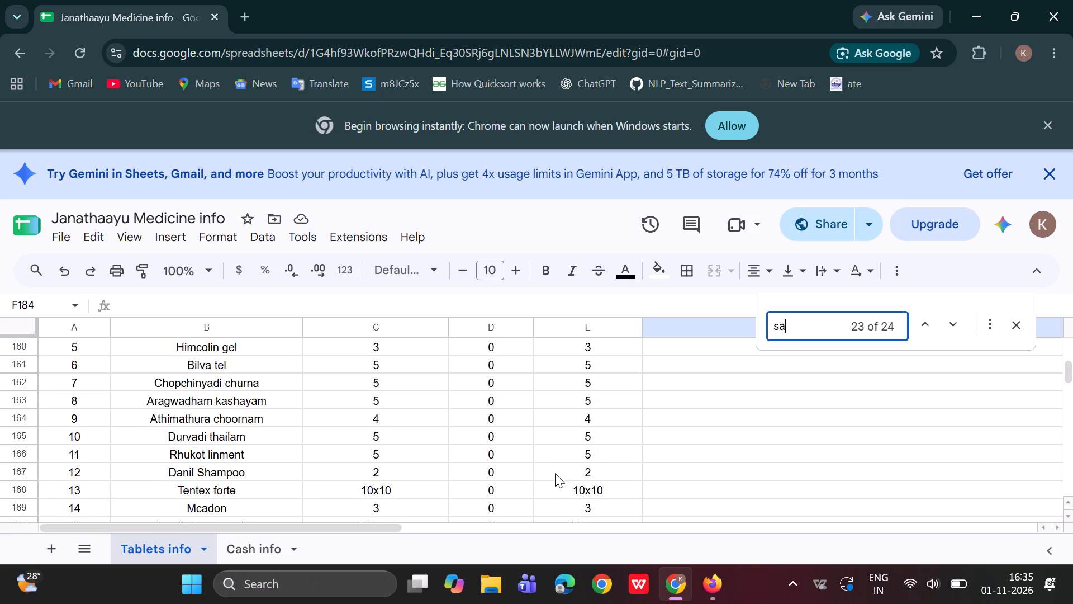
{"action": "scroll", "coordinate": [555, 473], "scroll_direction": "up", "scroll_amount": 5}
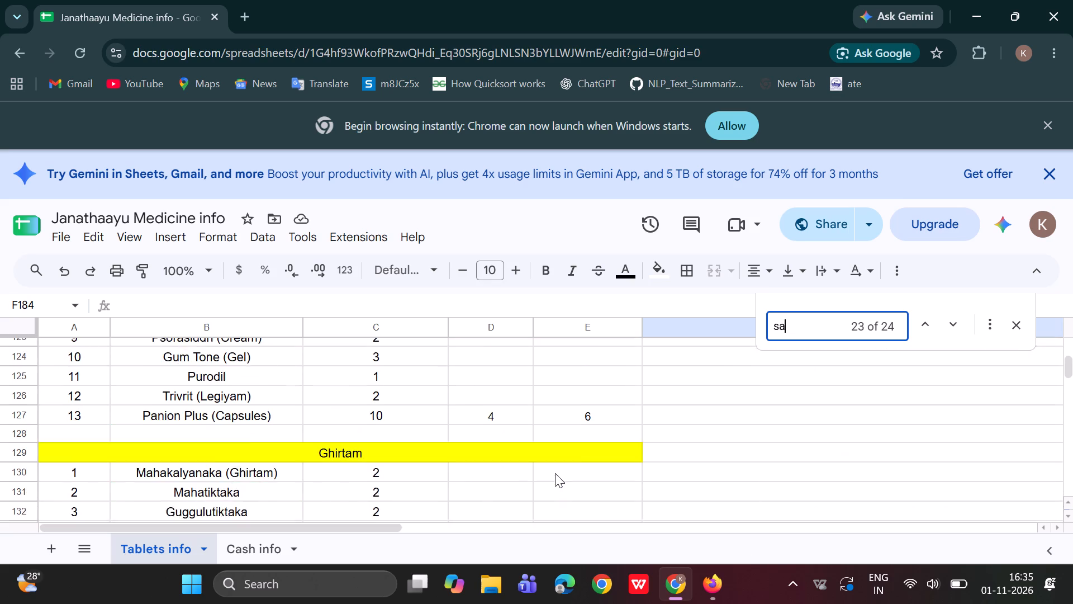
{"action": "scroll", "coordinate": [555, 473], "scroll_direction": "up", "scroll_amount": 5}
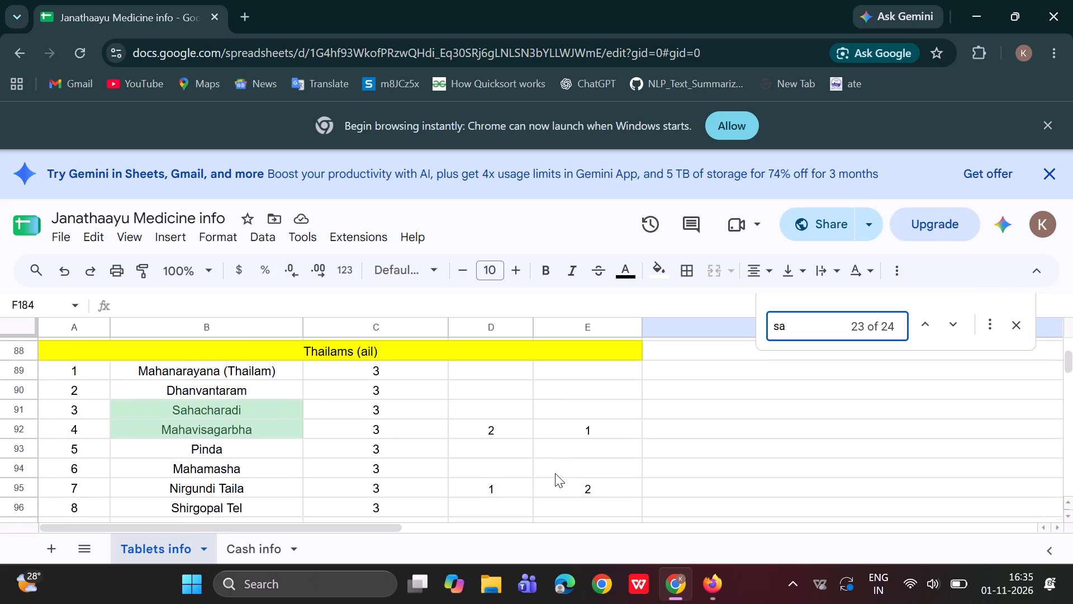
{"action": "scroll", "coordinate": [555, 473], "scroll_direction": "down", "scroll_amount": 1}
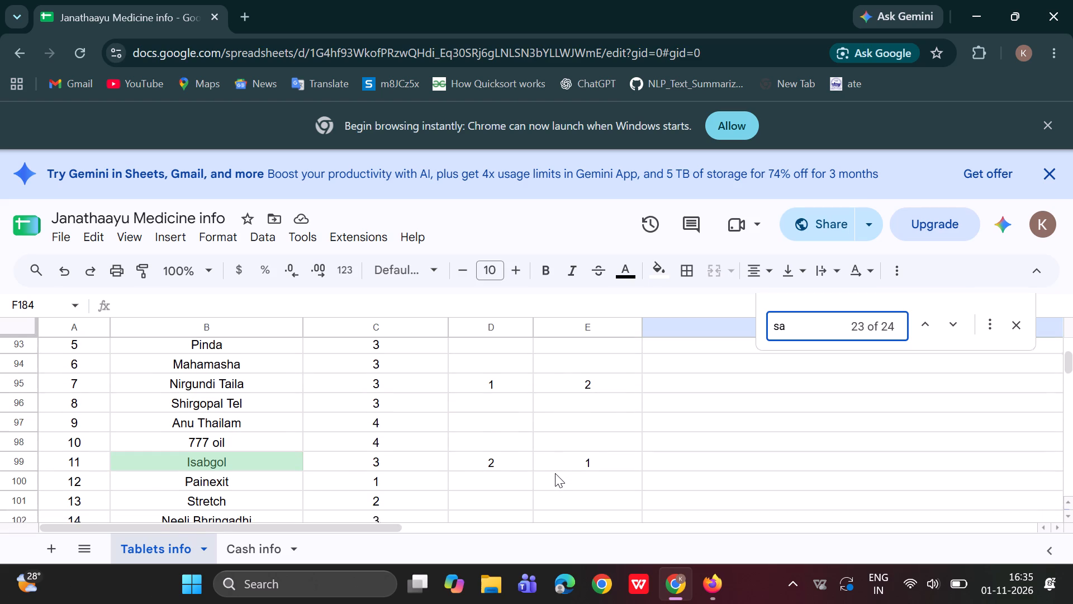
{"action": "scroll", "coordinate": [555, 473], "scroll_direction": "down", "scroll_amount": 2}
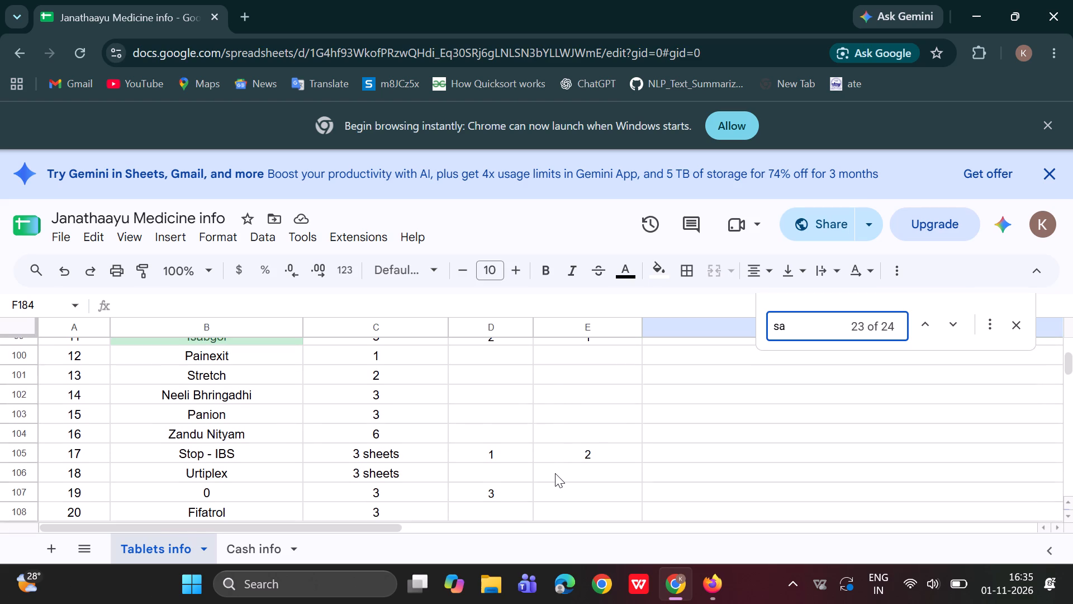
{"action": "scroll", "coordinate": [555, 473], "scroll_direction": "down", "scroll_amount": 1}
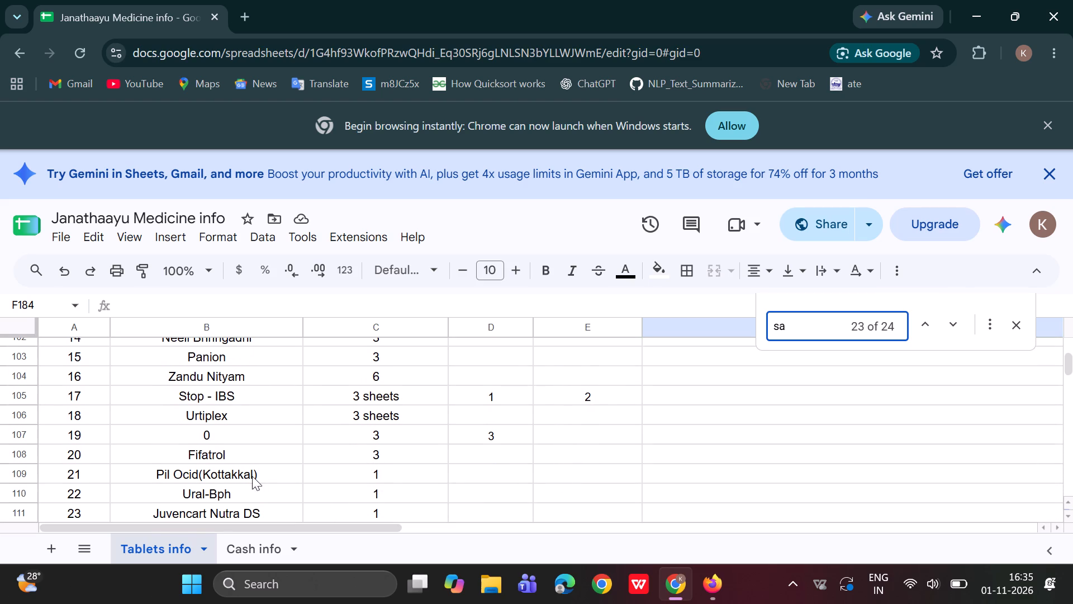
Replace the mistaken 0 in the medicine name cell B107 of the Thailams section with Sallaki.
{"action": "left_click", "coordinate": [216, 439]}
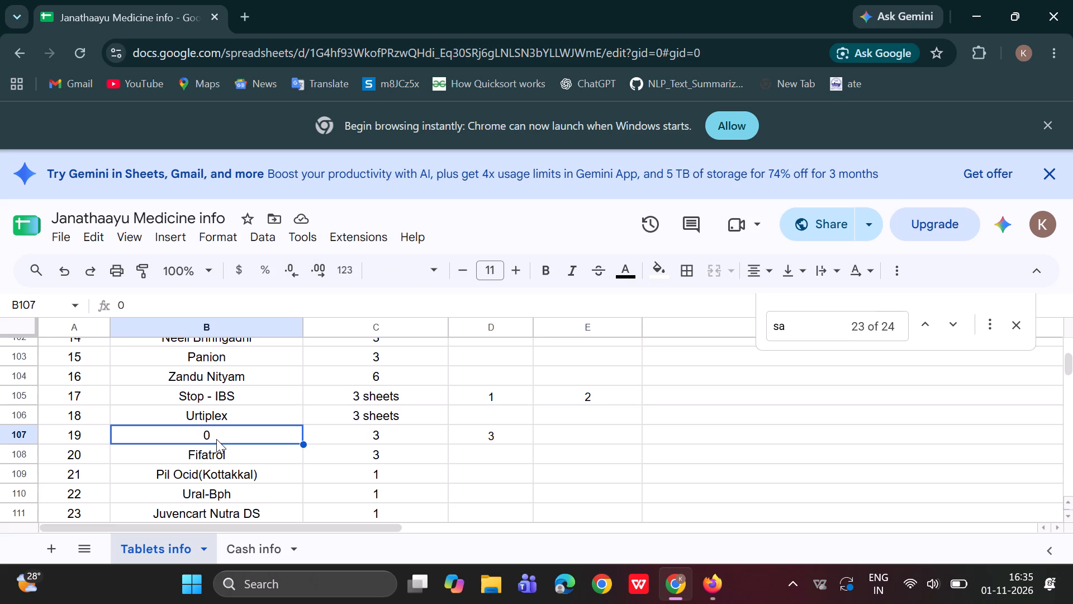
{"action": "key", "text": "BackSpace"}
{"action": "type", "text": "Sa"}
{"action": "type", "text": "llaki"}
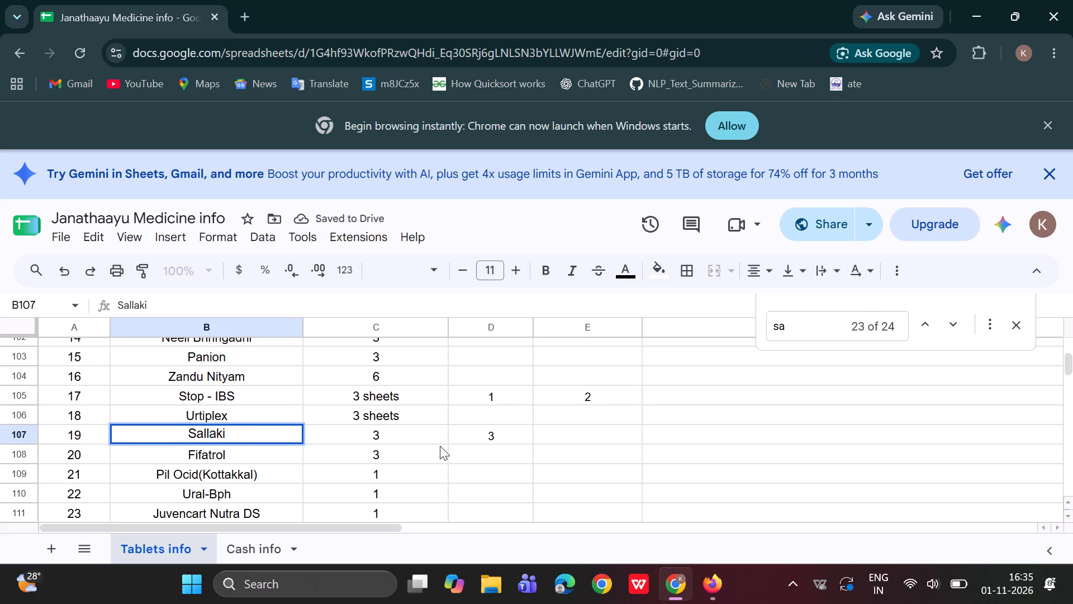
Enter 0 as the available quantity for Sallaki in cell E107.
{"action": "left_click", "coordinate": [557, 436]}
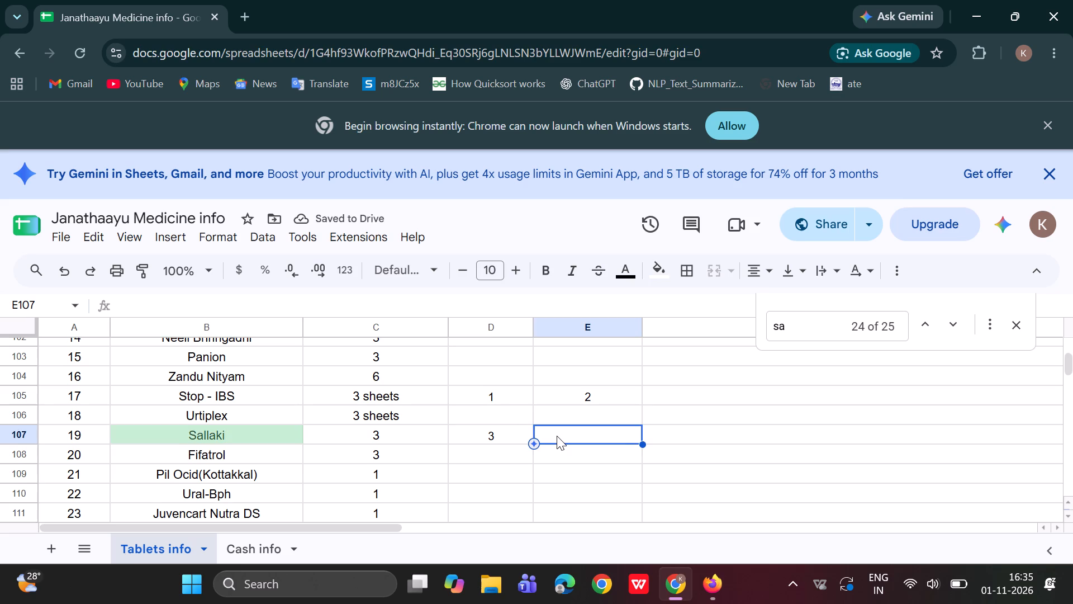
{"action": "key", "text": "0"}
{"action": "left_click", "coordinate": [759, 450]}
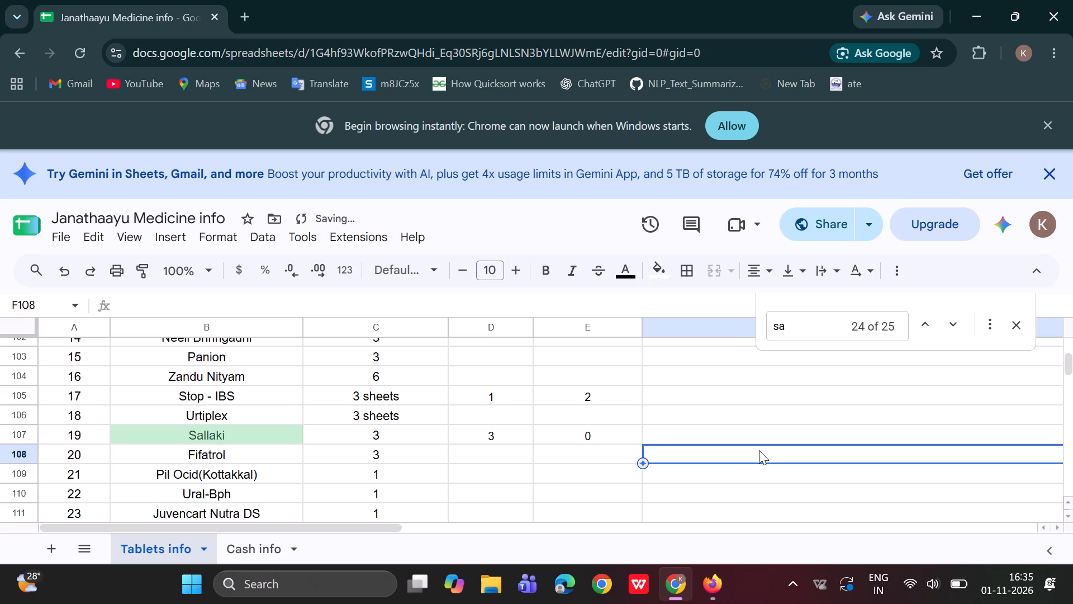
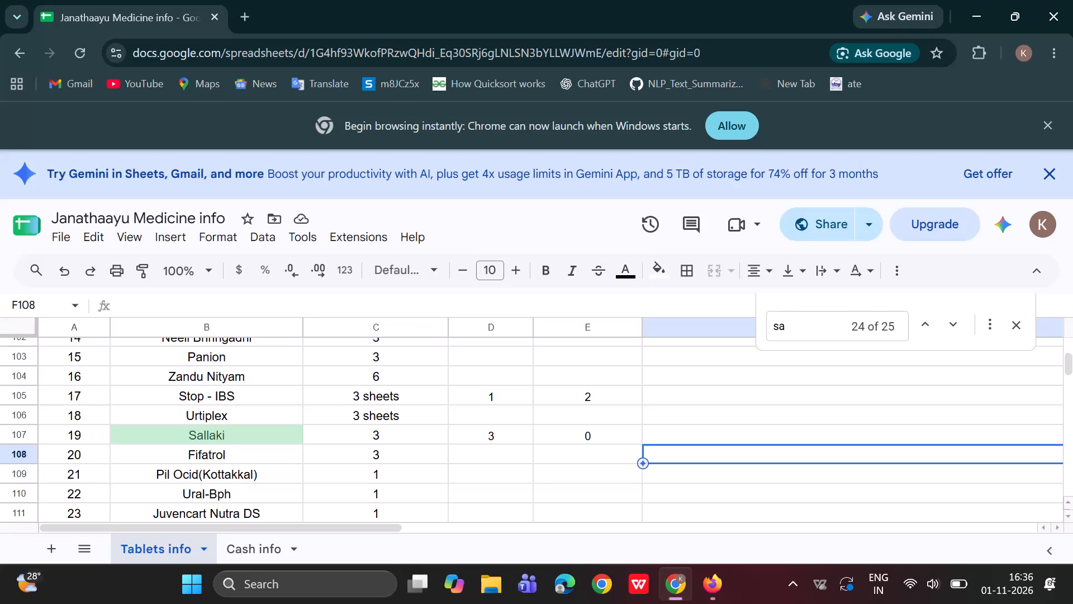
Open the Cash info sheet and examine the daily Cash, Phonepe and Total entries in the Cash In table.
{"action": "left_click", "coordinate": [255, 554]}
{"action": "scroll", "coordinate": [442, 465], "scroll_direction": "down", "scroll_amount": 1}
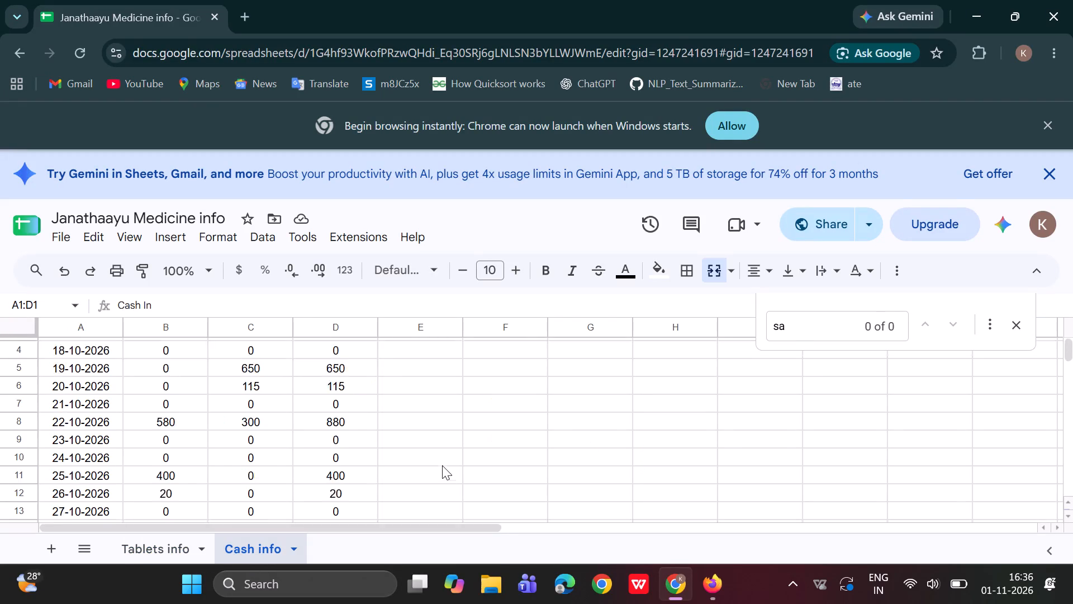
{"action": "scroll", "coordinate": [442, 465], "scroll_direction": "down", "scroll_amount": 2}
{"action": "scroll", "coordinate": [442, 465], "scroll_direction": "up", "scroll_amount": 5}
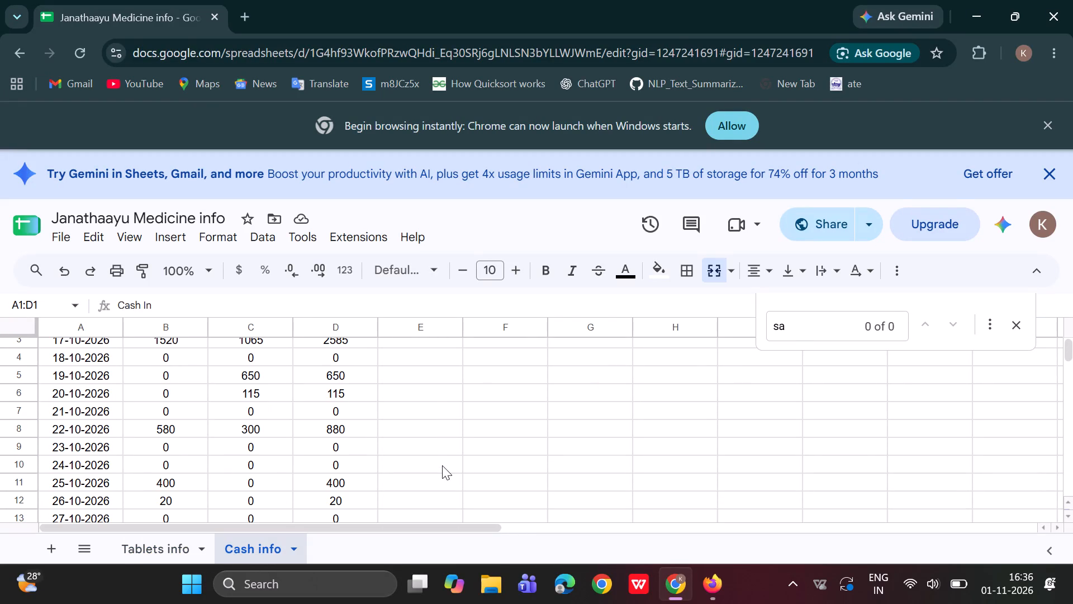
{"action": "scroll", "coordinate": [442, 465], "scroll_direction": "down", "scroll_amount": 1}
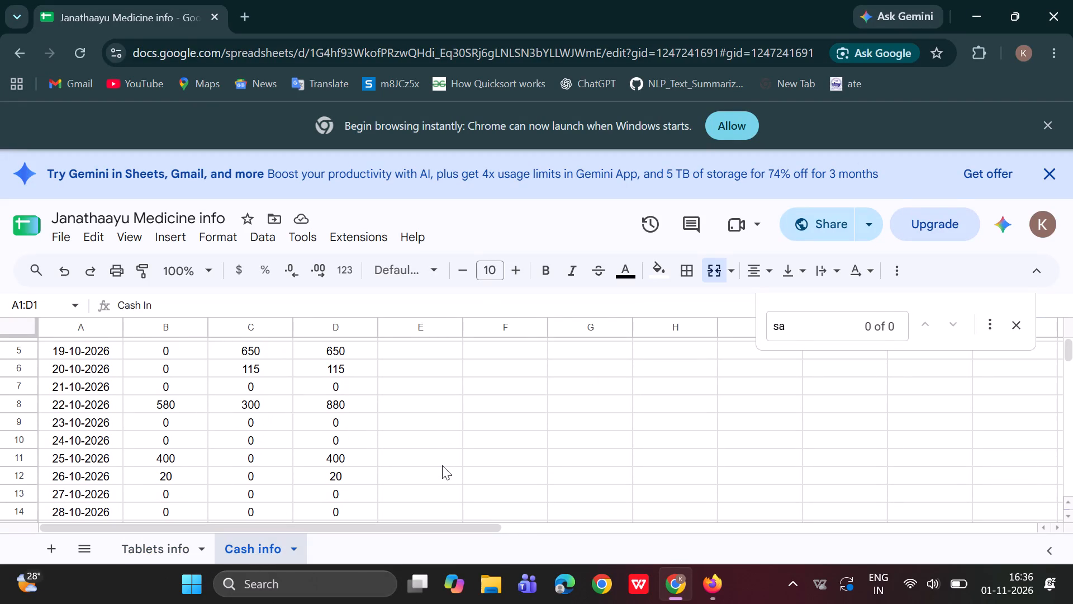
{"action": "scroll", "coordinate": [442, 465], "scroll_direction": "down", "scroll_amount": 4}
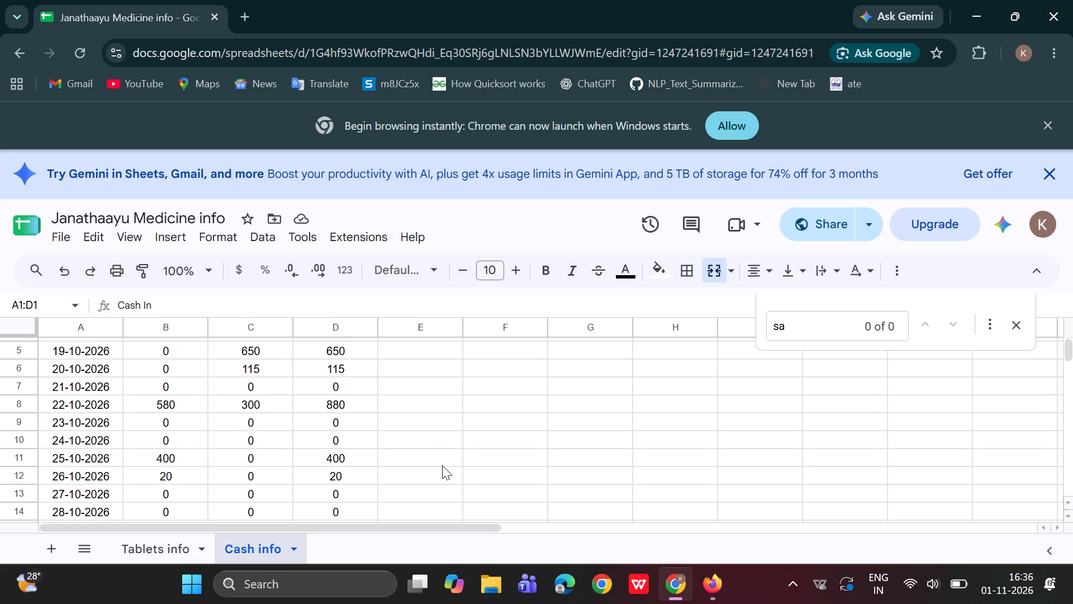
{"action": "scroll", "coordinate": [442, 465], "scroll_direction": "down", "scroll_amount": 3}
{"action": "scroll", "coordinate": [442, 465], "scroll_direction": "up", "scroll_amount": 1}
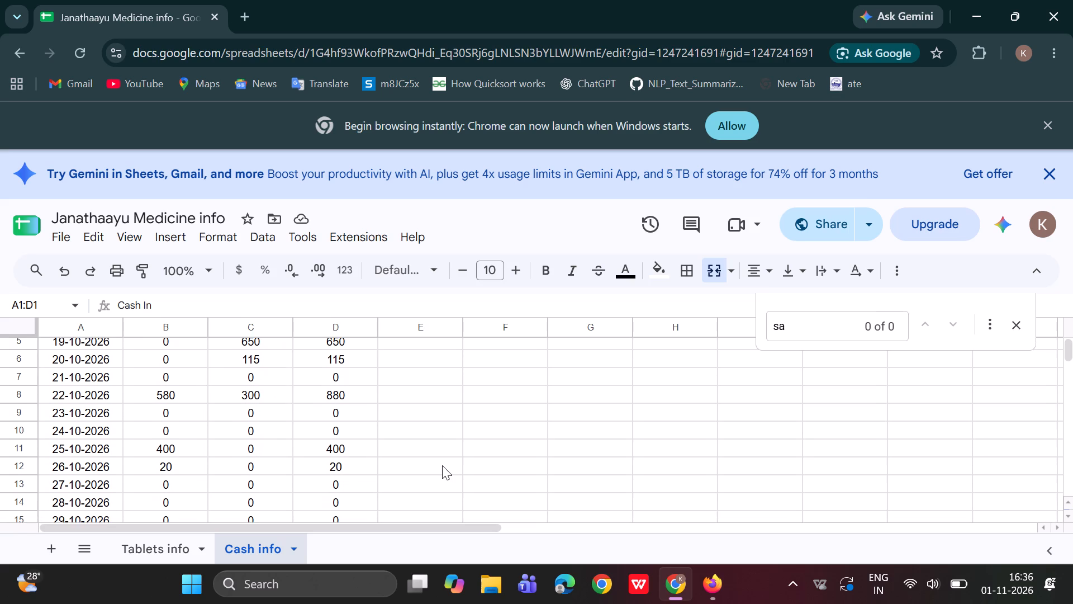
{"action": "scroll", "coordinate": [442, 465], "scroll_direction": "up", "scroll_amount": 1}
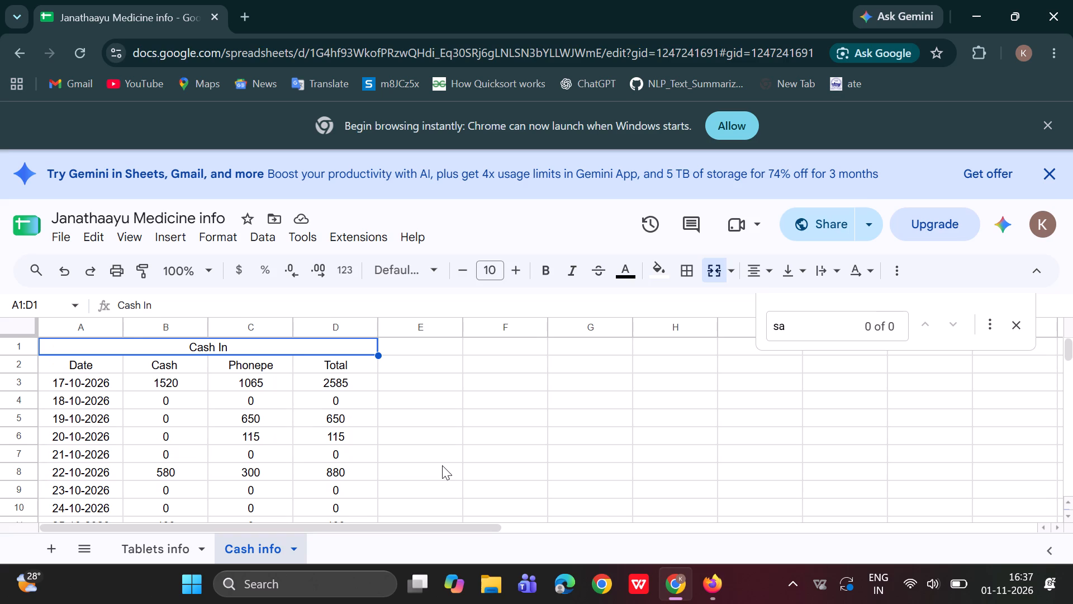
Select the empty Cash cell B18 in the 01-11-2026 row of the Cash In table.
{"action": "scroll", "coordinate": [442, 465], "scroll_direction": "right", "scroll_amount": 2}
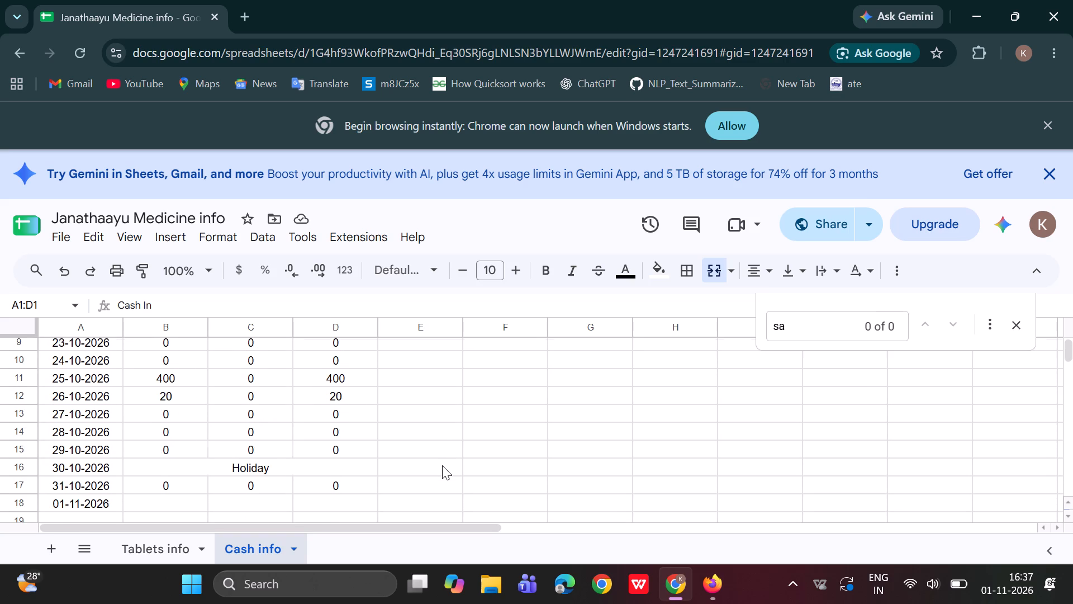
{"action": "scroll", "coordinate": [442, 465], "scroll_direction": "down", "scroll_amount": 1}
{"action": "left_click", "coordinate": [137, 433]}
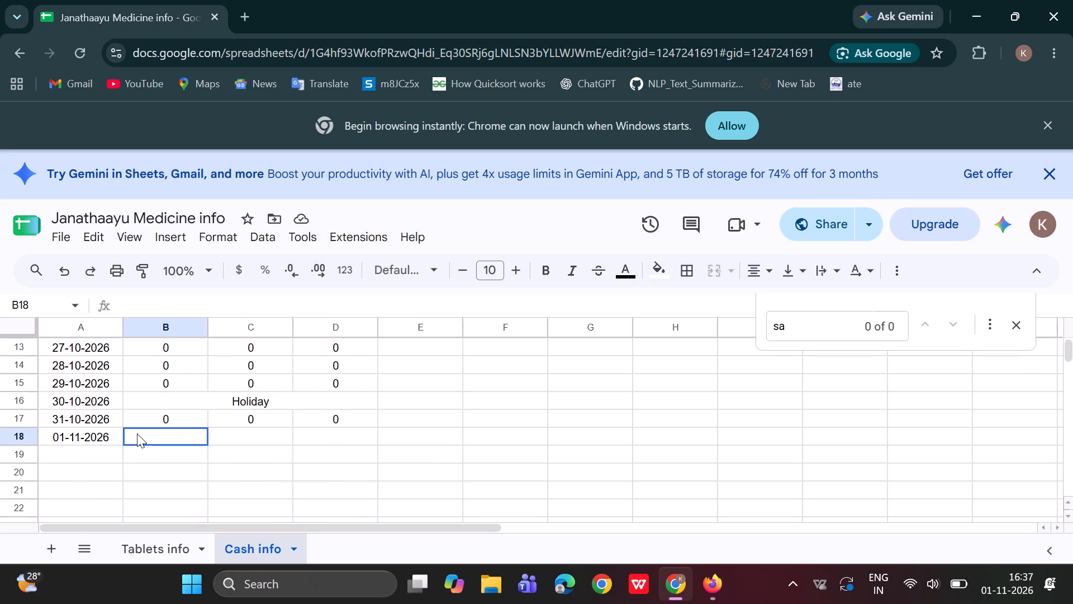
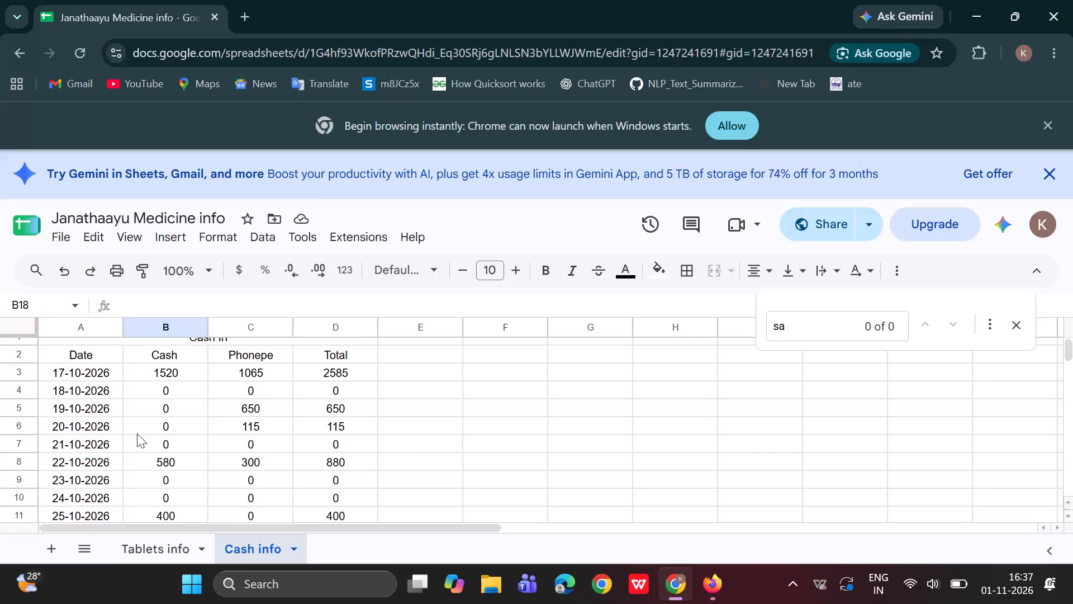
Enter 4400 as the Cash amount in cell B18 for 01-11-2026 in the Cash In table.
{"action": "scroll", "coordinate": [137, 433], "scroll_direction": "right", "scroll_amount": 4}
{"action": "scroll", "coordinate": [137, 433], "scroll_direction": "up", "scroll_amount": 6}
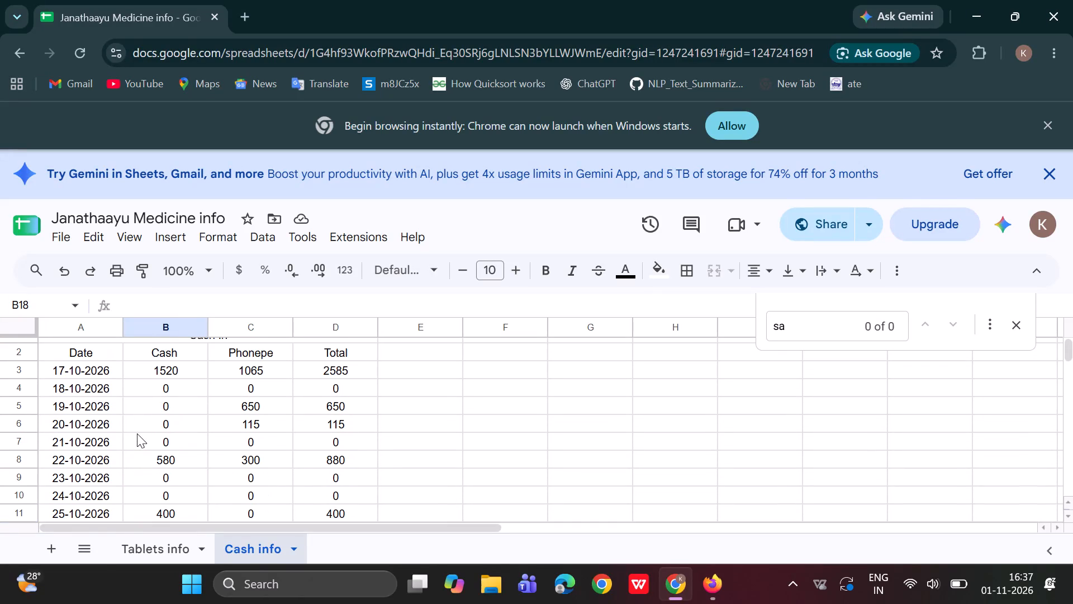
{"action": "scroll", "coordinate": [137, 433], "scroll_direction": "up", "scroll_amount": 1}
{"action": "scroll", "coordinate": [137, 433], "scroll_direction": "right", "scroll_amount": 1}
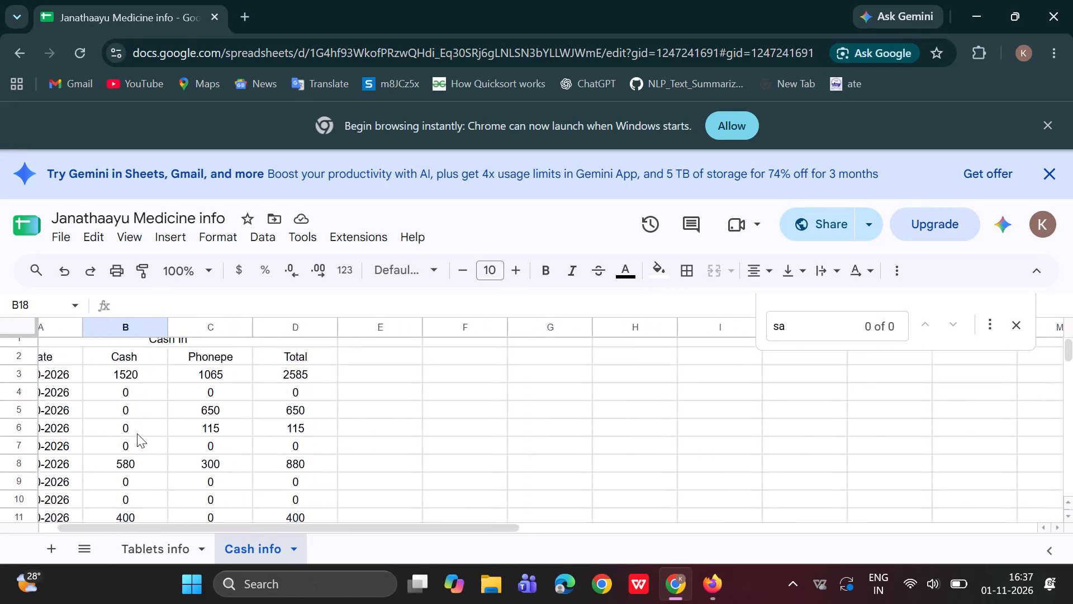
{"action": "scroll", "coordinate": [137, 433], "scroll_direction": "right", "scroll_amount": 4}
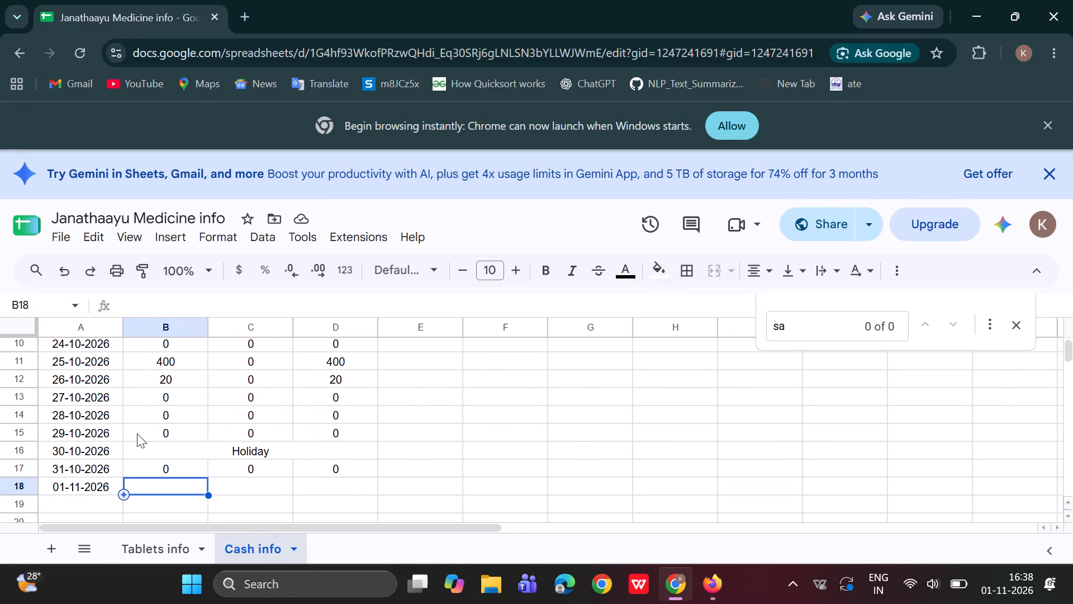
{"action": "type", "text": "44"}
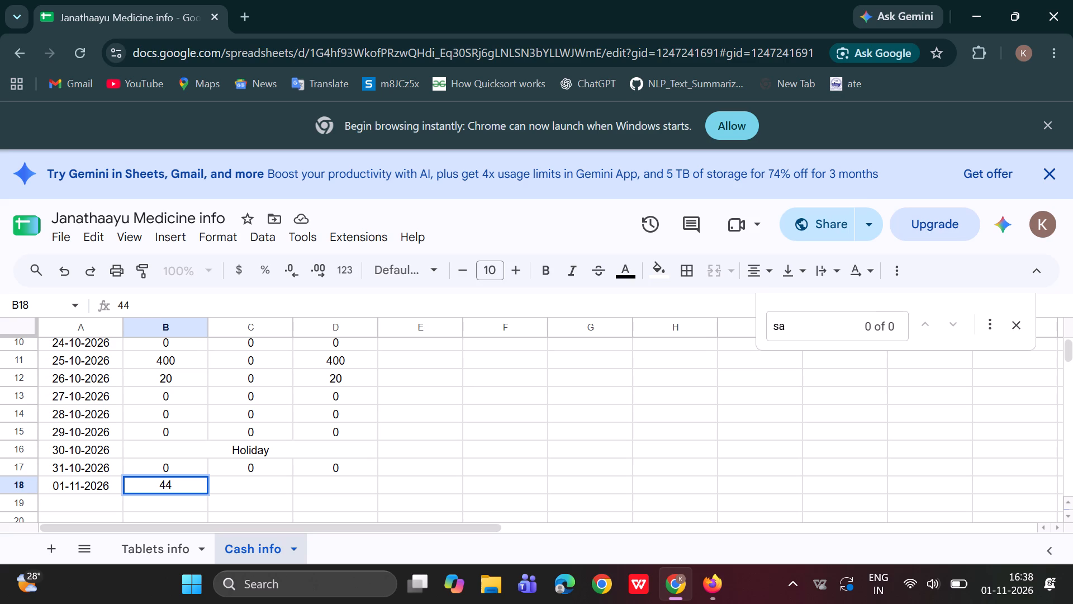
{"action": "type", "text": "00"}
Enter 2000 as the Phonepe amount in cell C18 of the 01-11-2026 row.
{"action": "left_click", "coordinate": [235, 484]}
{"action": "scroll", "coordinate": [235, 484], "scroll_direction": "up", "scroll_amount": 6}
{"action": "scroll", "coordinate": [235, 484], "scroll_direction": "down", "scroll_amount": 4}
{"action": "scroll", "coordinate": [235, 484], "scroll_direction": "up", "scroll_amount": 2}
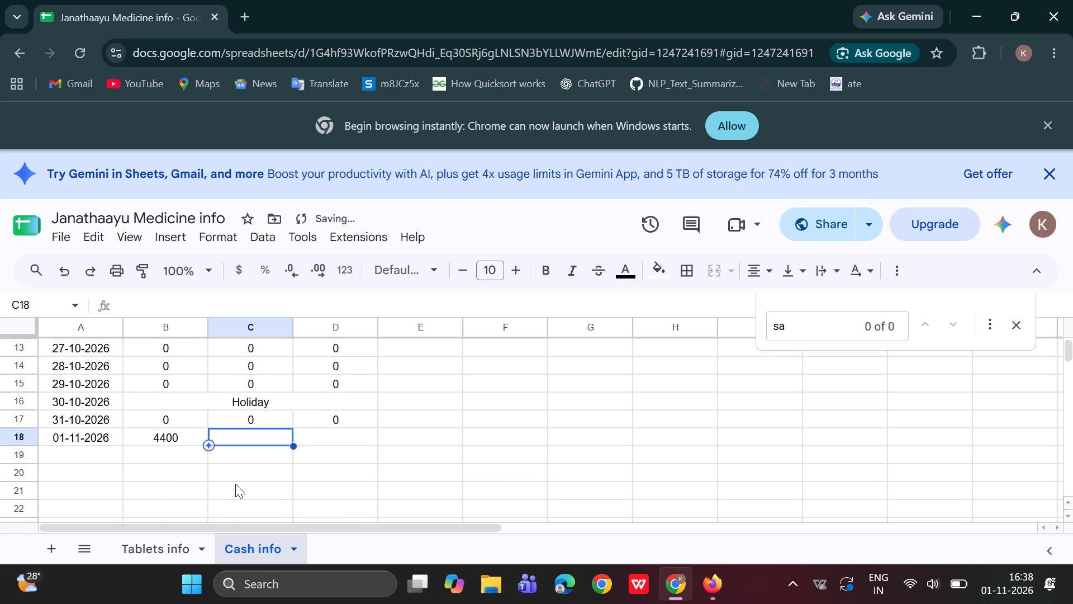
{"action": "type", "text": "2000"}
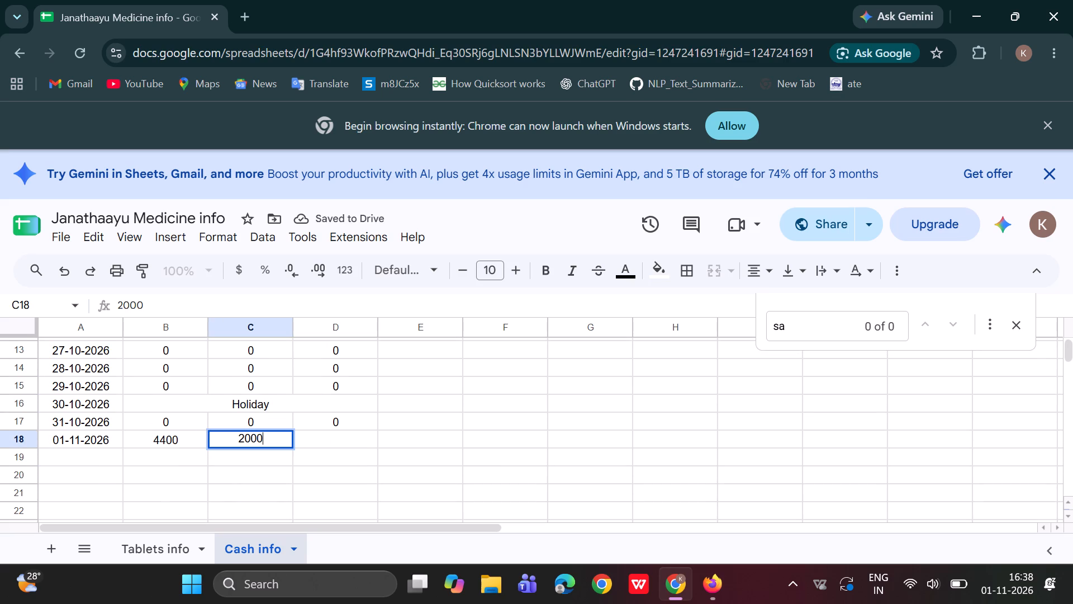
Enter 2385 as the Total in cell D18 of the 01-11-2026 row.
{"action": "left_click", "coordinate": [340, 443]}
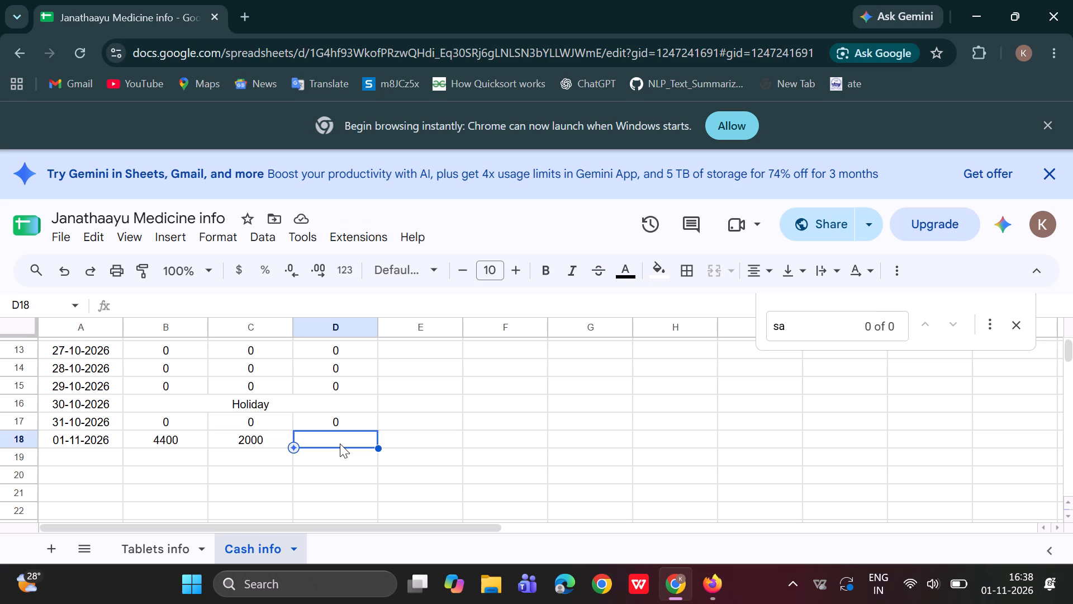
{"action": "type", "text": "2385"}
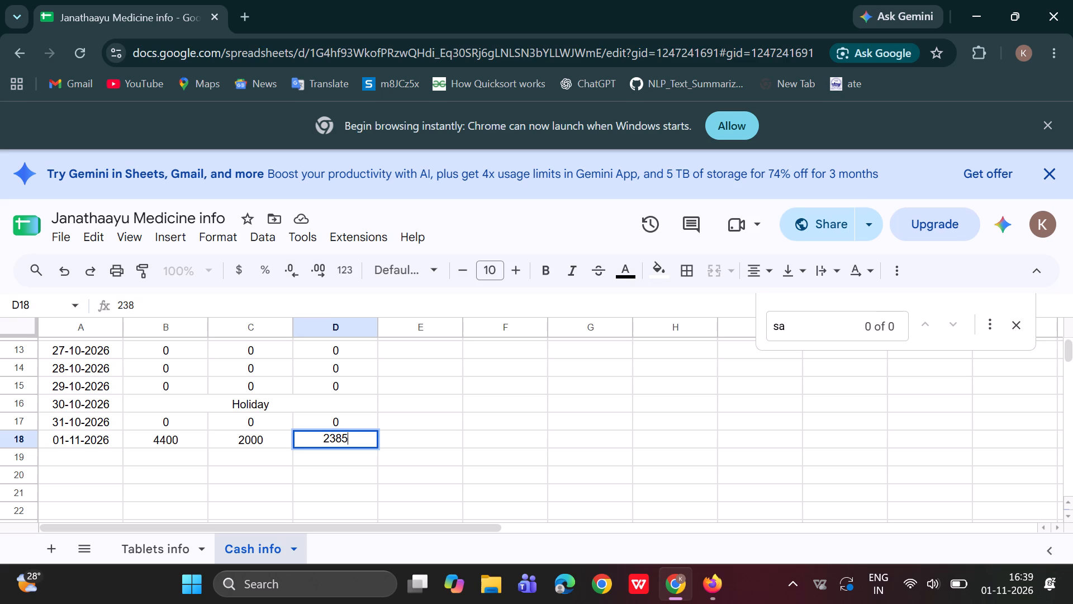
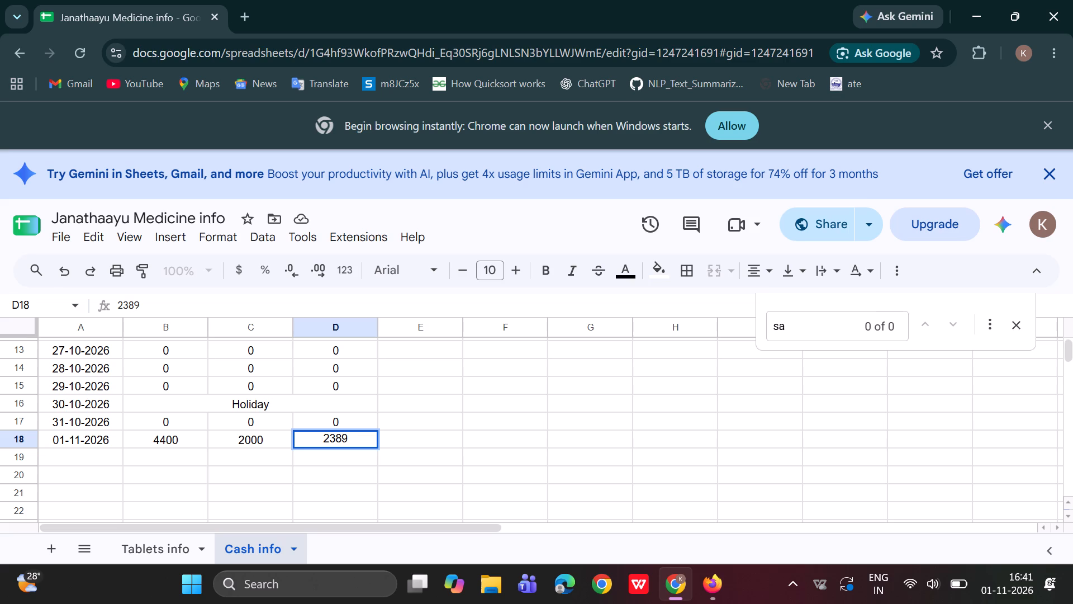
Change the Cash amount in cell B18 of the 01-11-2026 row to 4389.
{"action": "left_click", "coordinate": [193, 440]}
{"action": "double_click", "coordinate": [193, 440]}
{"action": "left_click", "coordinate": [193, 440]}
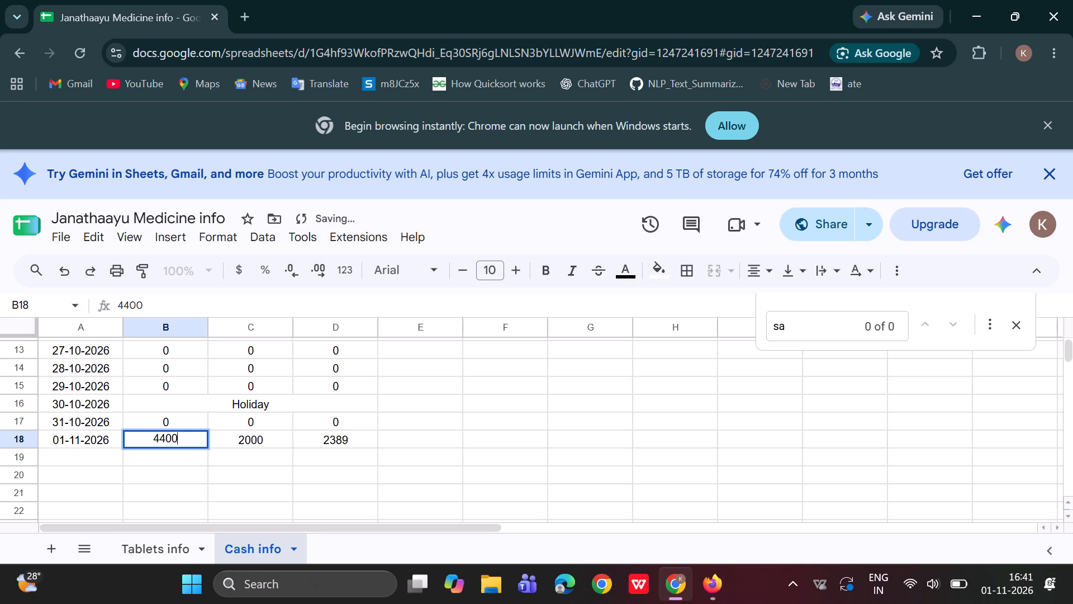
{"action": "key", "text": "BackSpace"}
{"action": "key", "text": "BackSpace"}
{"action": "key", "text": "BackSpace"}
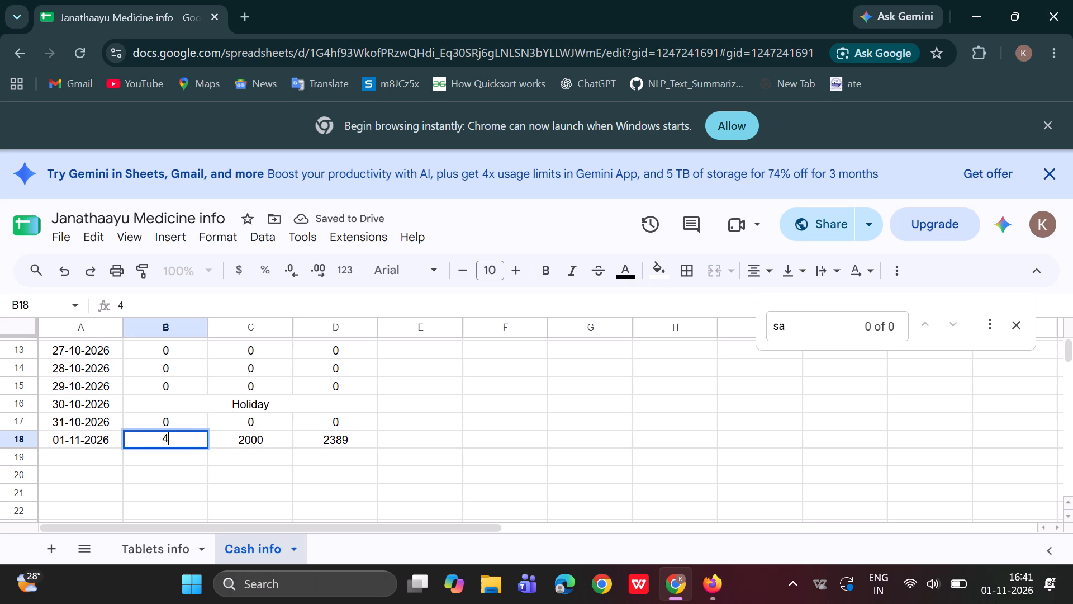
{"action": "type", "text": "389"}
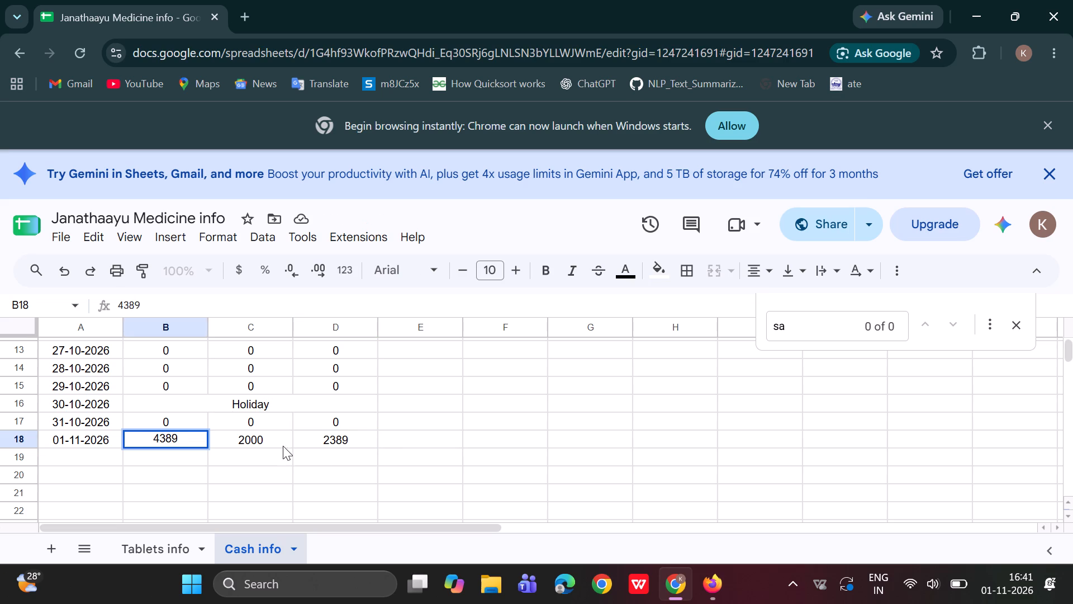
{"action": "left_click", "coordinate": [386, 449]}
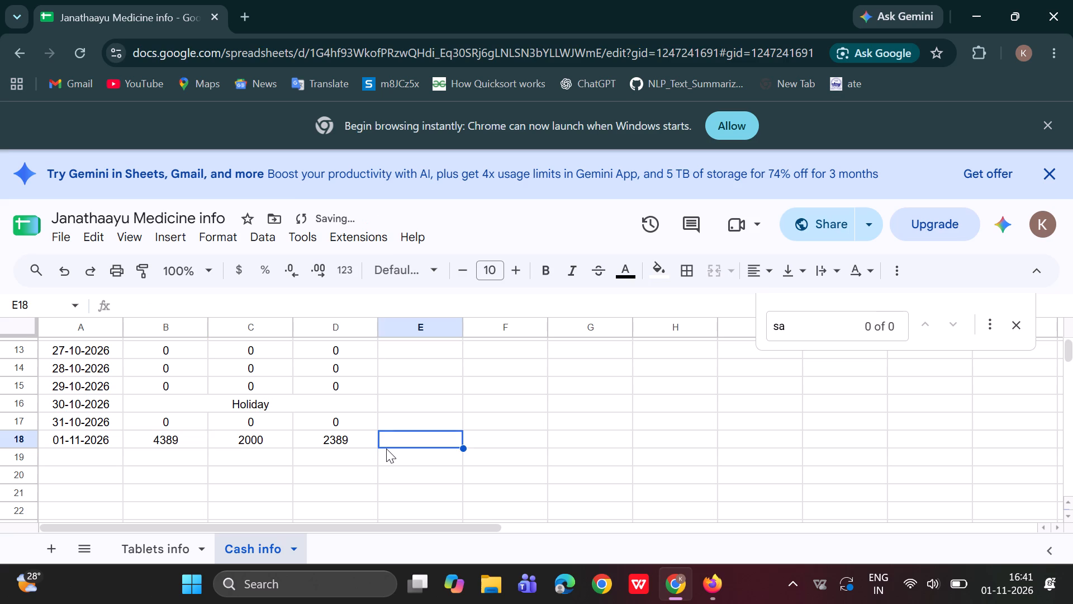
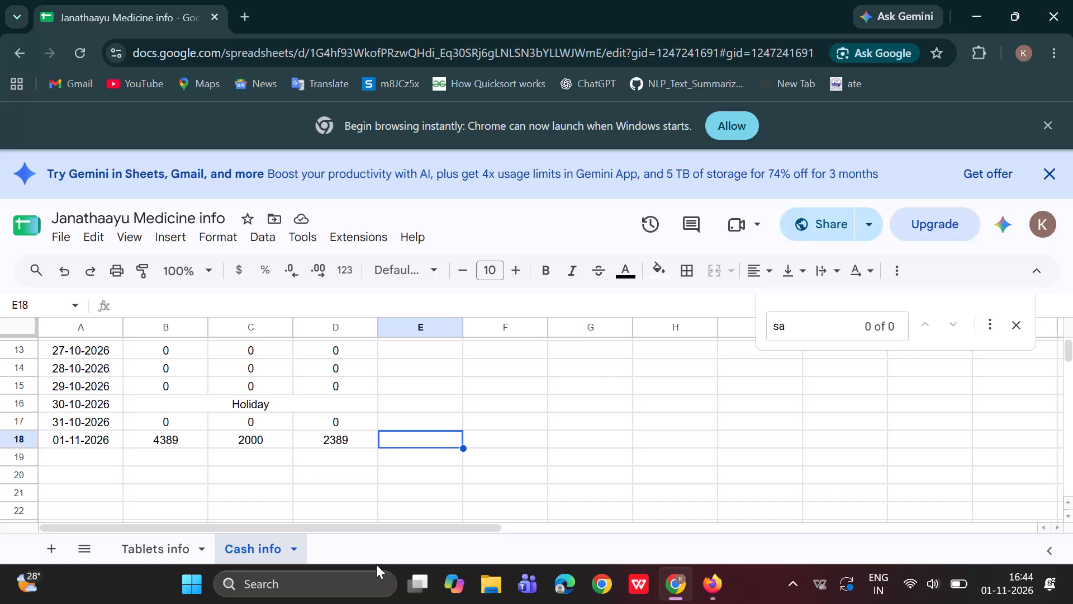
Close the in-sheet search for "sa" and select empty cell I20, away from the takings entries.
{"action": "left_click", "coordinate": [1012, 331]}
{"action": "left_click", "coordinate": [734, 475]}
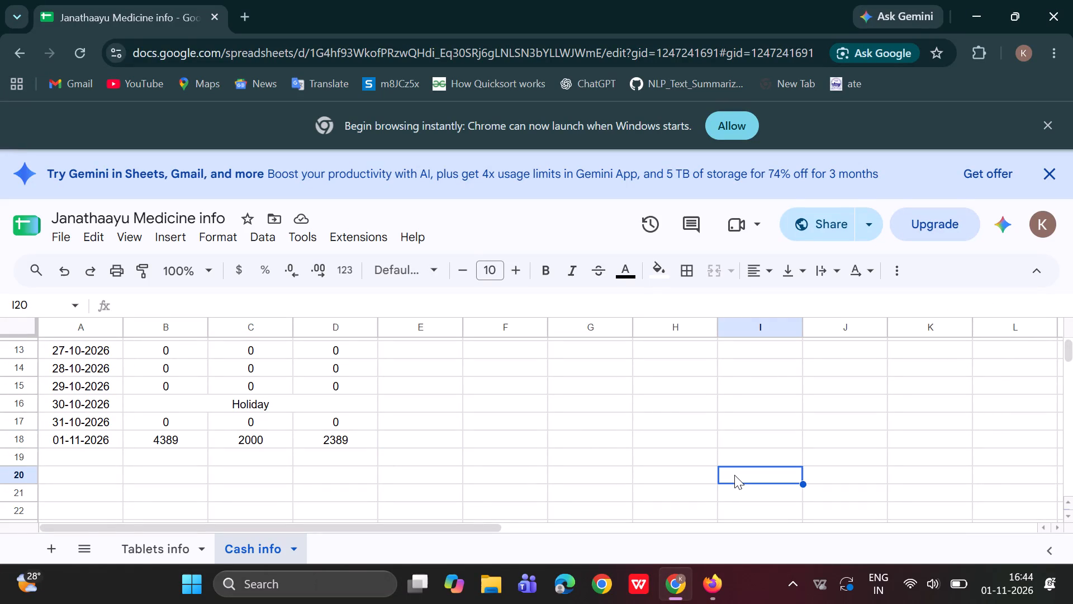